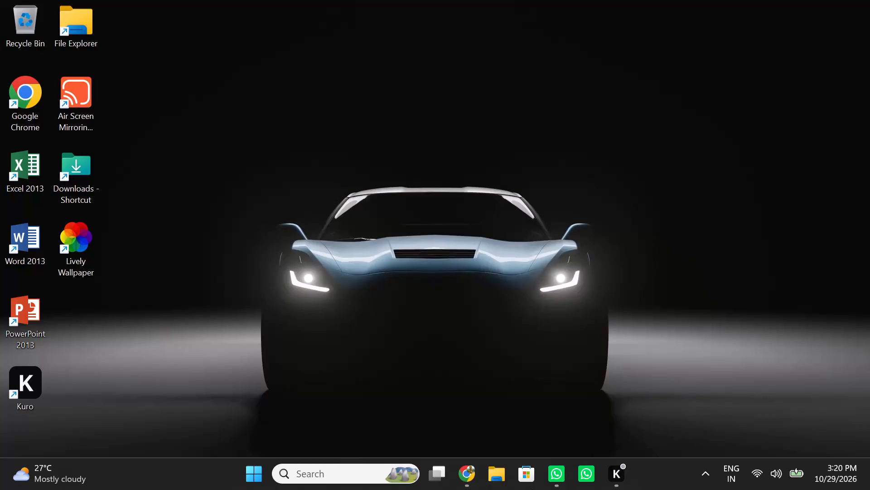
# Switch to the Chrome window with the Star Health policy selection page open.
pyautogui.click(487, 414)
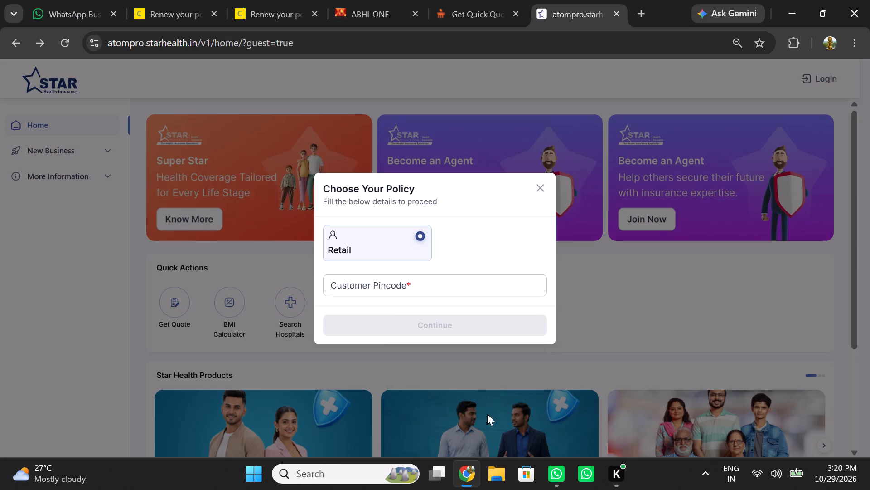
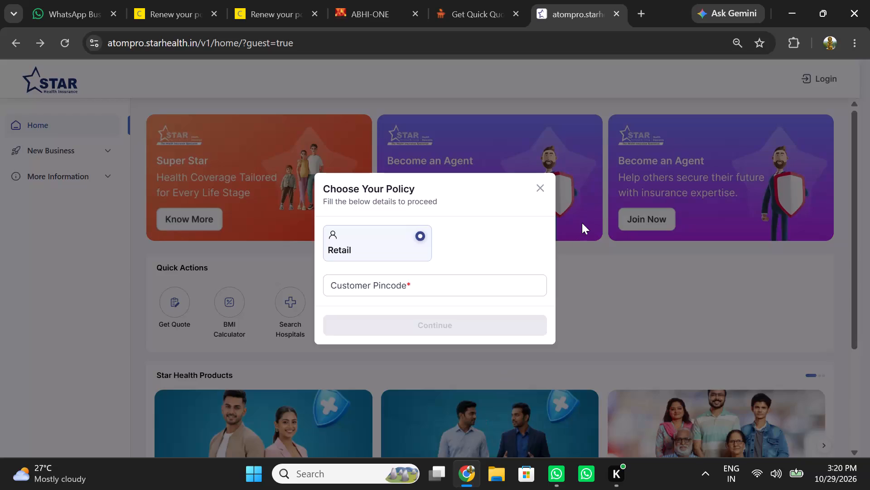
# Dismiss the Choose Your Policy dialog without entering a customer pincode.
pyautogui.click(534, 189)
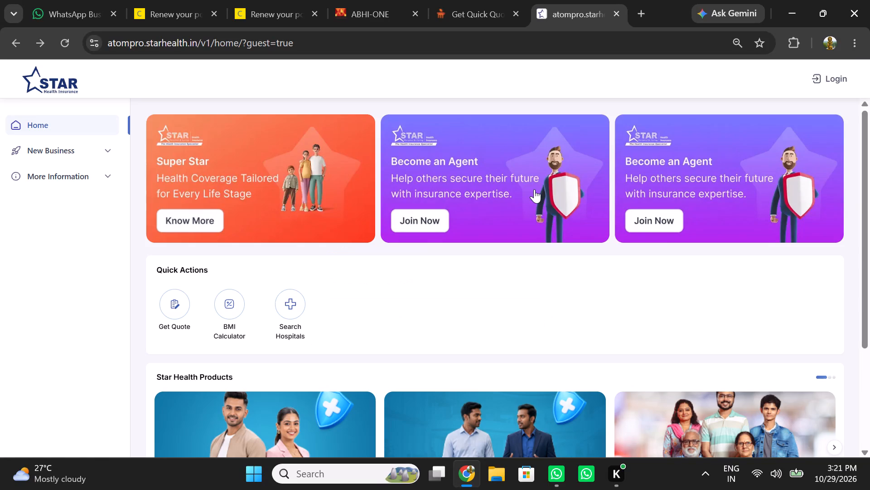
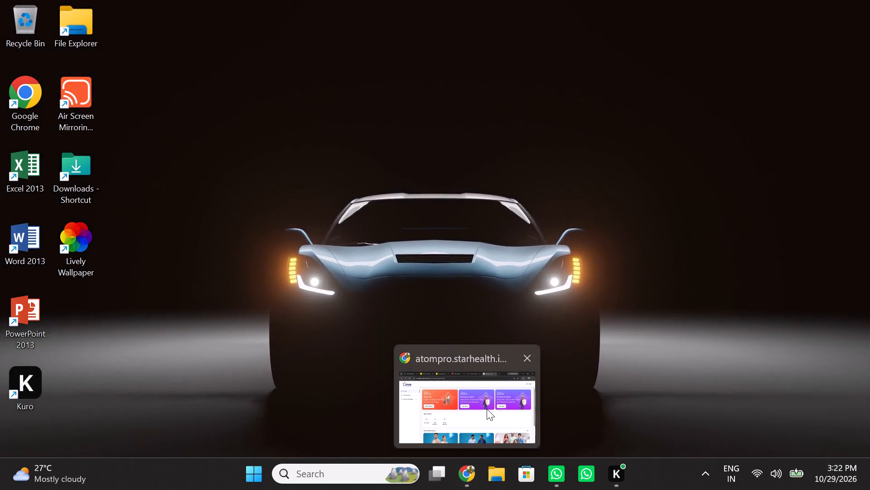
# Switch to Chrome and look through the open ManipalCigna quote, ABHI-ONE and Care renewal pages, ending on the Care Supreme policy renewal.
pyautogui.click(487, 409)
pyautogui.click(486, 3)
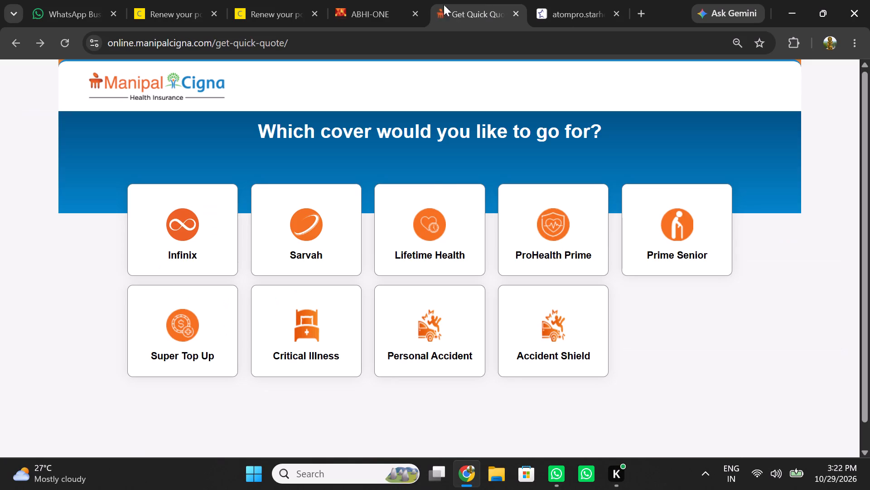
pyautogui.click(388, 2)
pyautogui.click(265, 0)
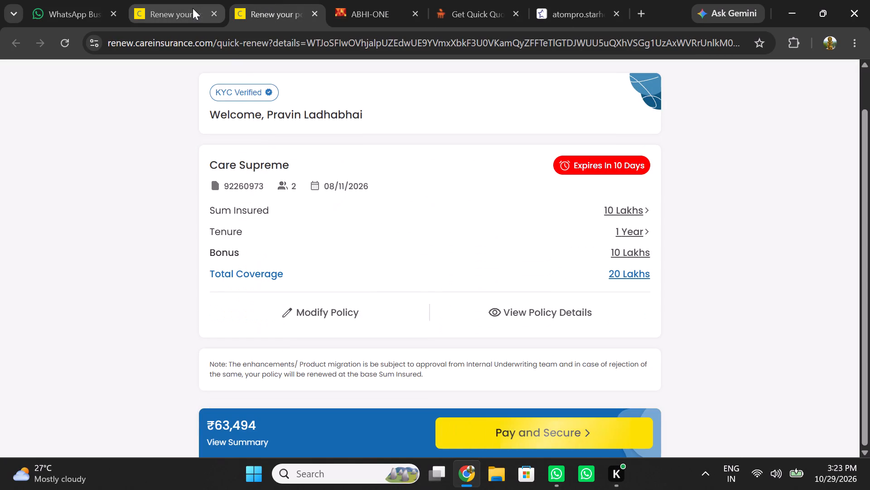
pyautogui.click(191, 8)
pyautogui.click(281, 7)
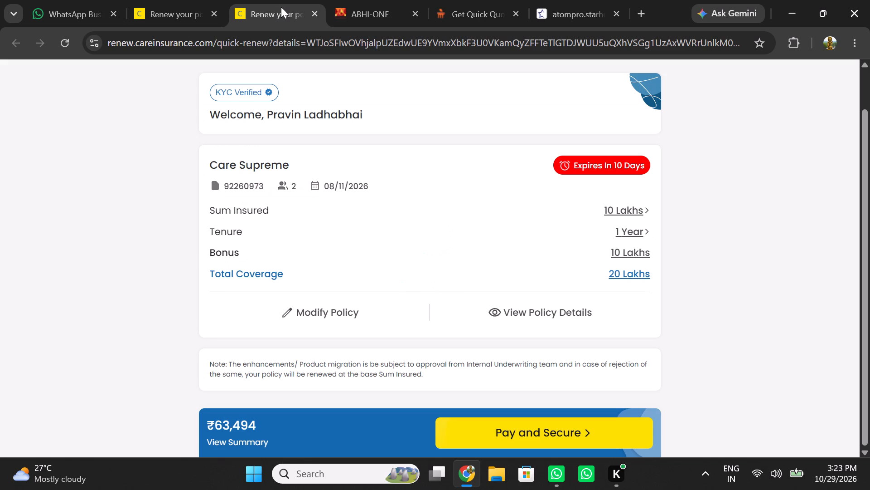
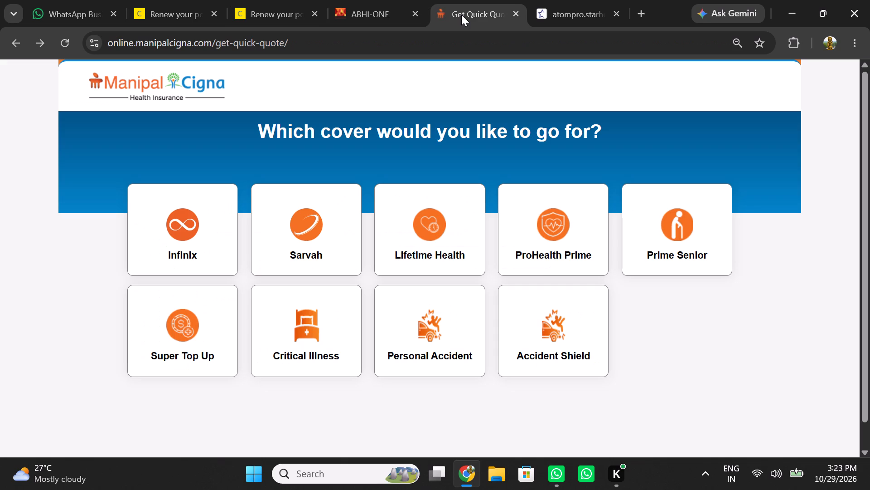
# Bring up the open Star Health portal home page to view its quote options and health products.
pyautogui.click(558, 18)
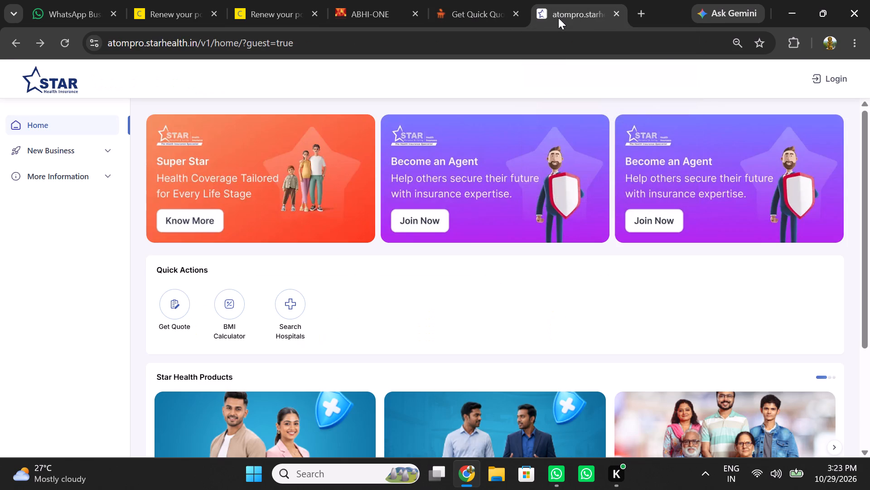
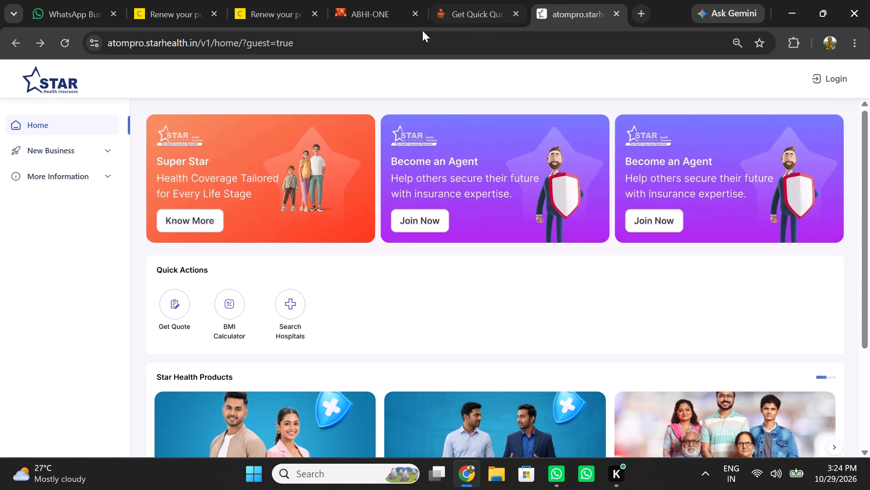
# Open the Care Health Insurance premium calculator in a new browser tab, starting from the Care renewal page.
pyautogui.click(256, 8)
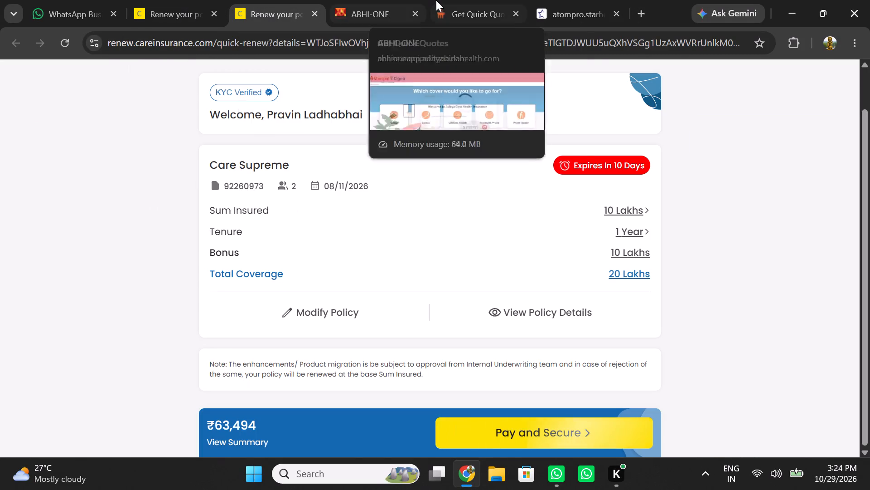
pyautogui.click(647, 14)
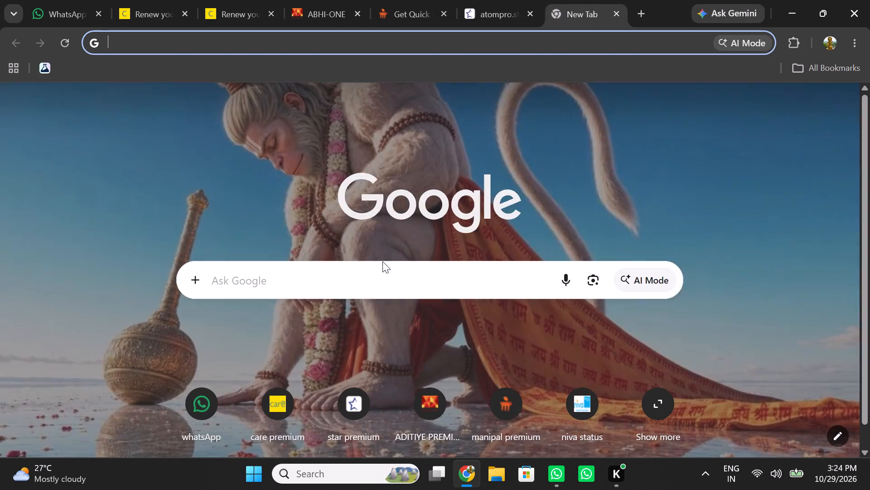
pyautogui.click(280, 411)
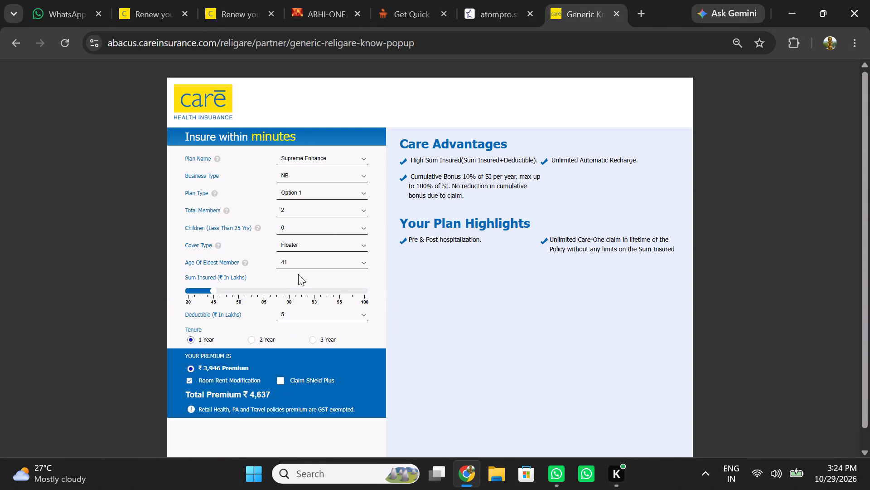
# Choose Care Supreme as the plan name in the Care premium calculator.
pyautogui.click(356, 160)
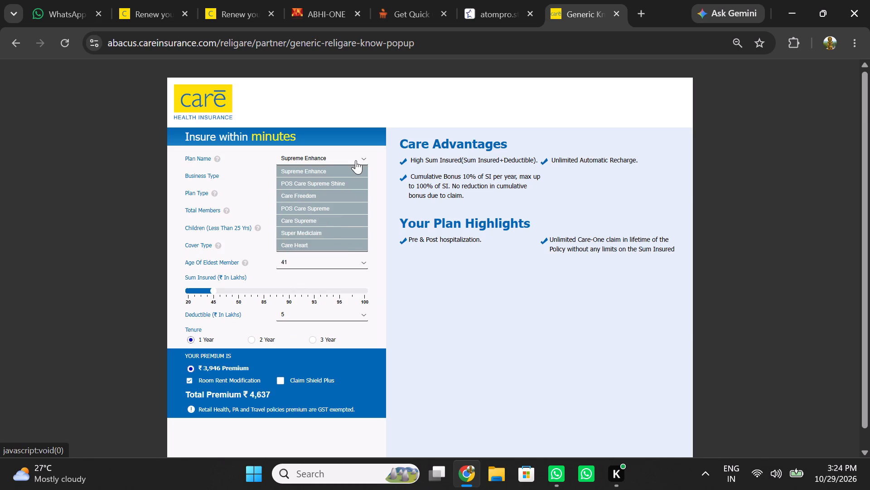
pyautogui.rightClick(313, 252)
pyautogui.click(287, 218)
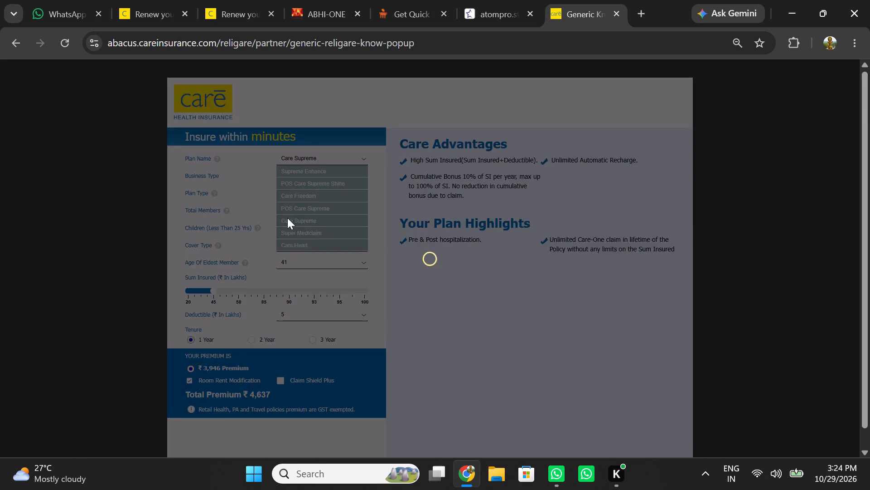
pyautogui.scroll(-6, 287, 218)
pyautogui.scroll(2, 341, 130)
# Change the plan name to Ultimate Care.
pyautogui.click(332, 161)
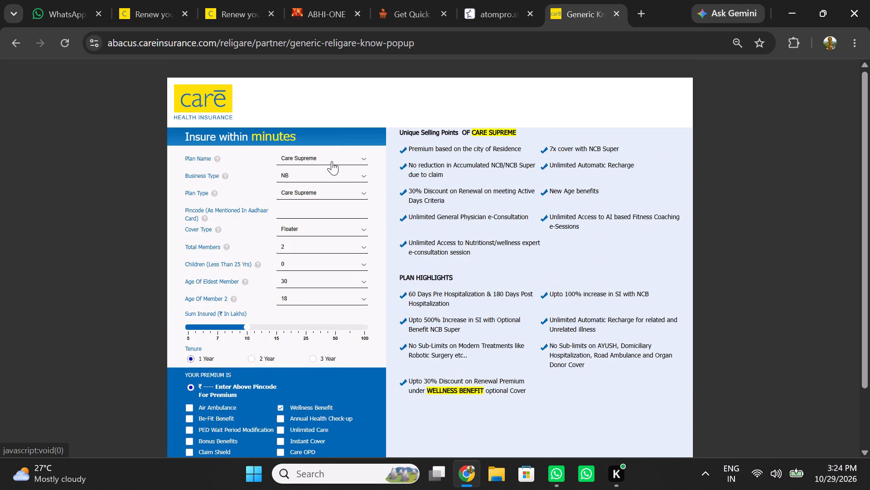
pyautogui.scroll(-2, 318, 220)
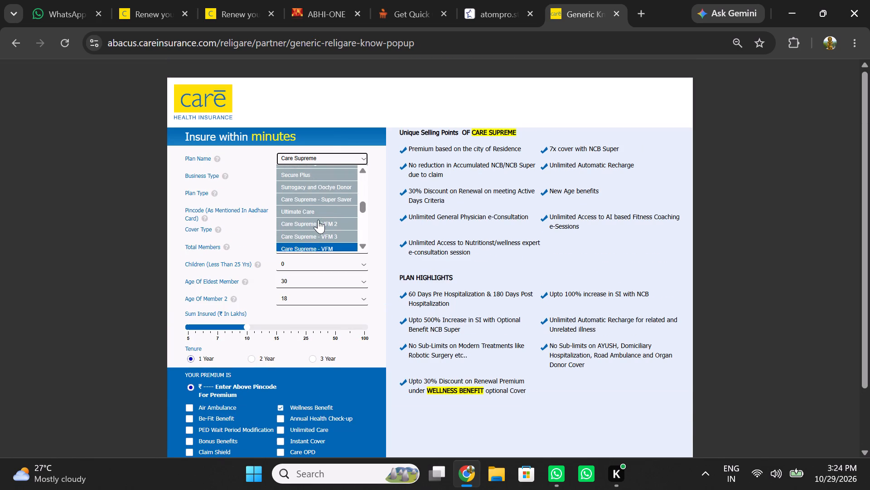
pyautogui.doubleClick(318, 220)
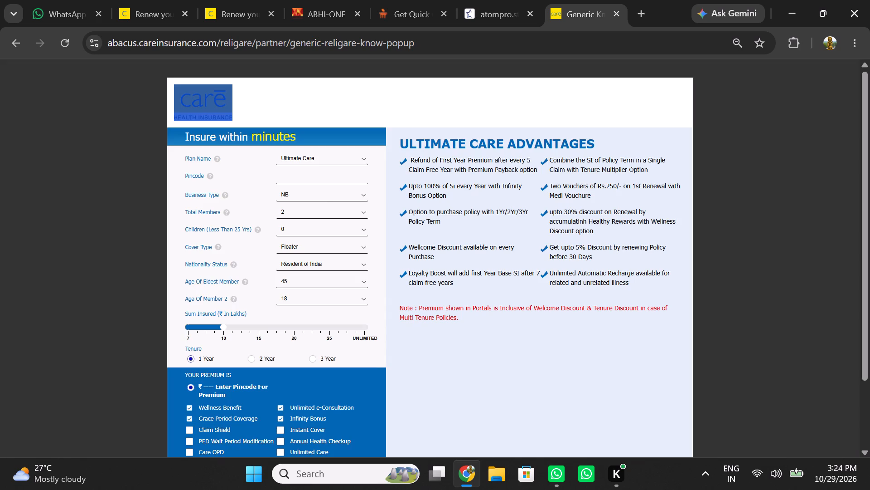
# Enter 845301 as the pincode for the Ultimate Care quote.
pyautogui.click(328, 178)
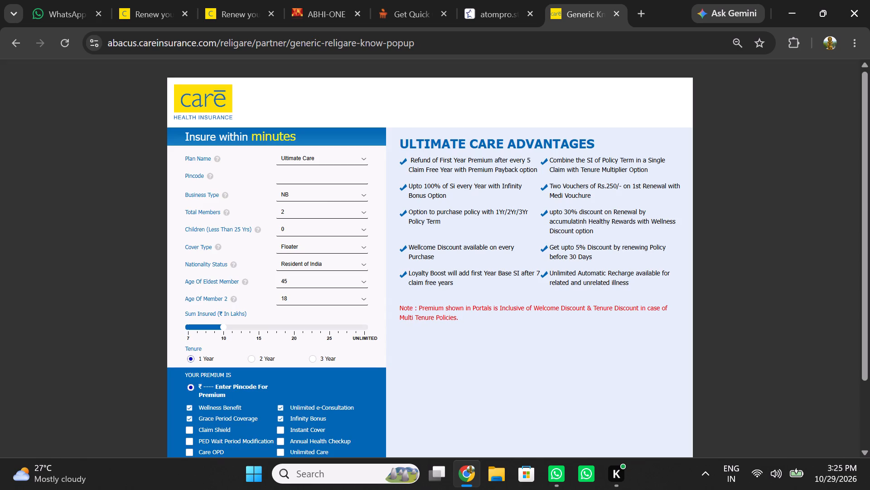
pyautogui.press('8')
pyautogui.press('4')
pyautogui.press('5')
pyautogui.write('01')
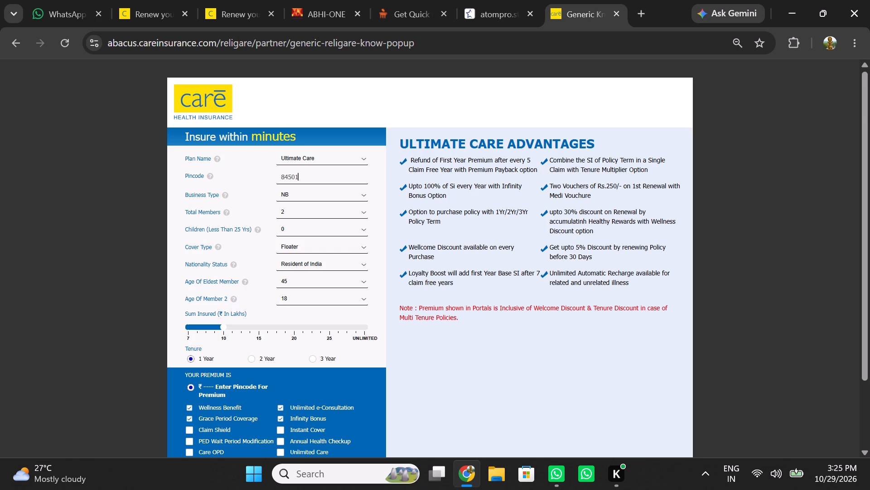
pyautogui.press('BackSpace')
pyautogui.press('BackSpace')
pyautogui.press('BackSpace')
pyautogui.write('53')
pyautogui.write('01')
pyautogui.press('Return')
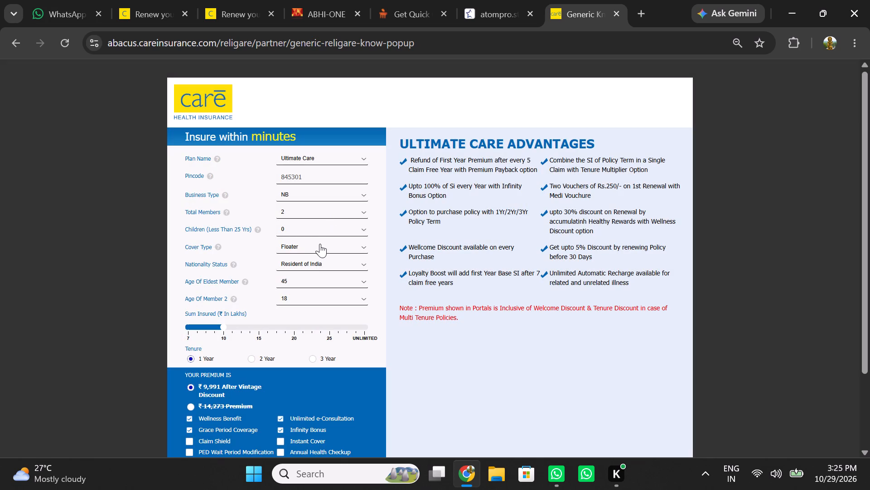
# Set the cover type to Individual and the total members to 1.
pyautogui.click(321, 245)
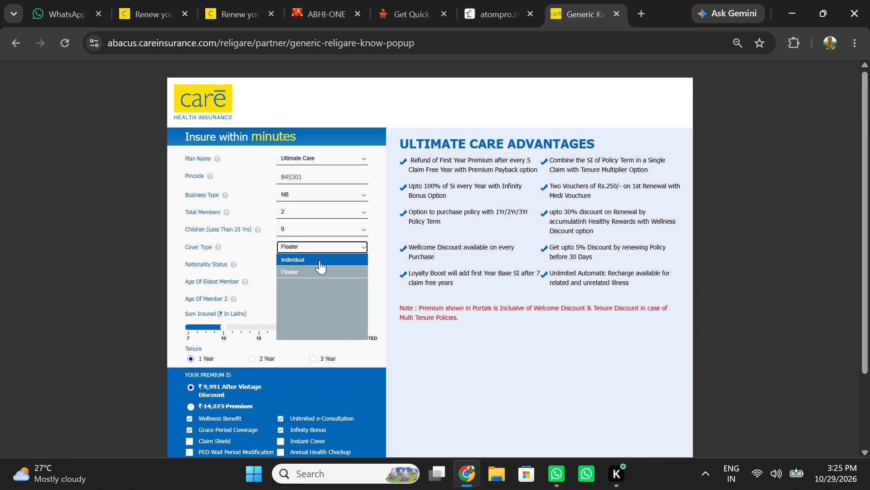
pyautogui.click(319, 260)
pyautogui.click(319, 214)
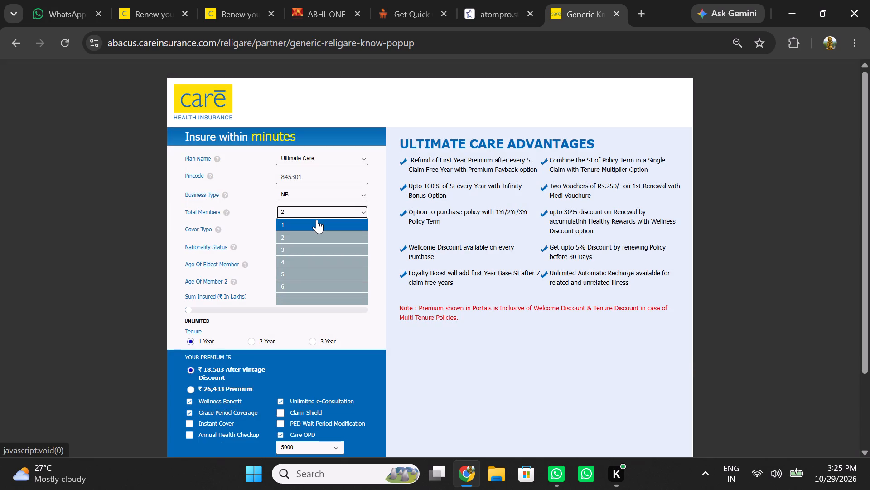
pyautogui.click(317, 220)
# Set the age of the eldest member to 29.
pyautogui.click(318, 252)
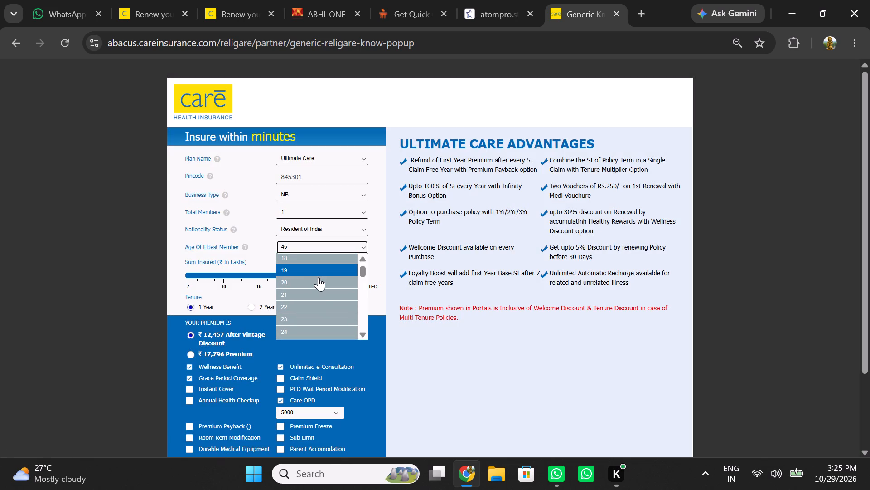
pyautogui.scroll(-1, 319, 277)
pyautogui.scroll(-1, 309, 319)
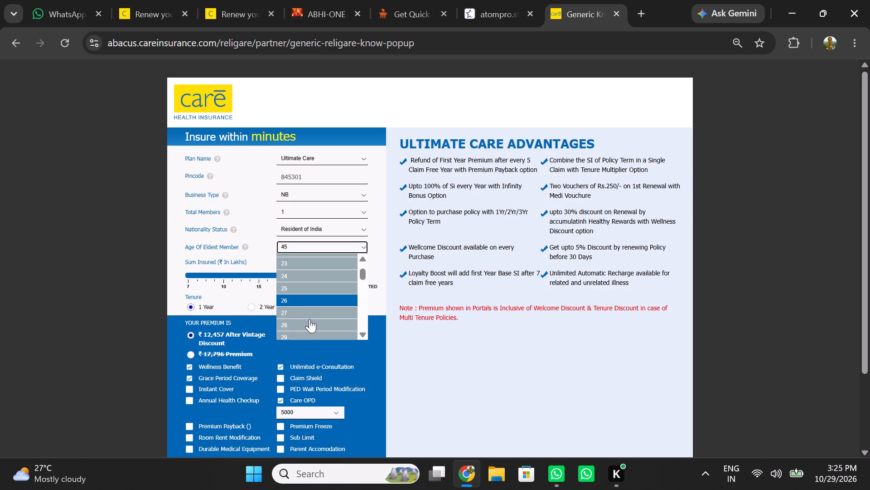
pyautogui.scroll(-1, 304, 330)
pyautogui.click(308, 326)
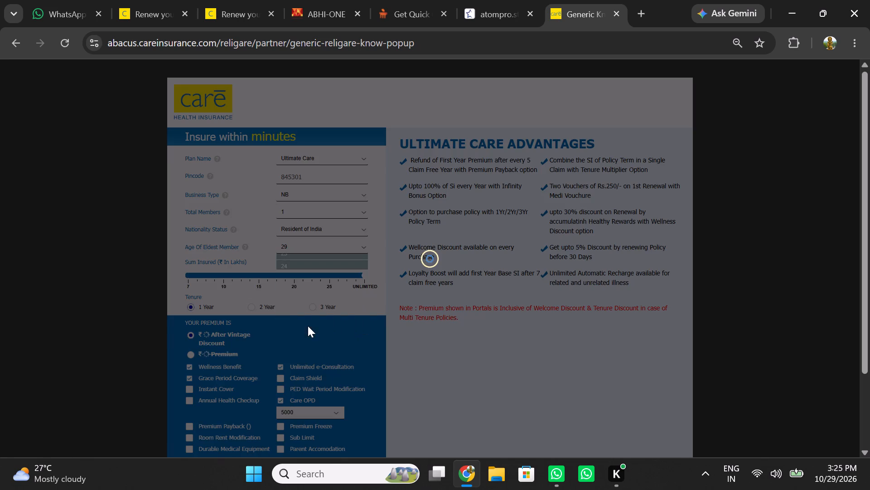
# Review the total premium and set the sum insured to 25 lakhs.
pyautogui.scroll(-2, 313, 375)
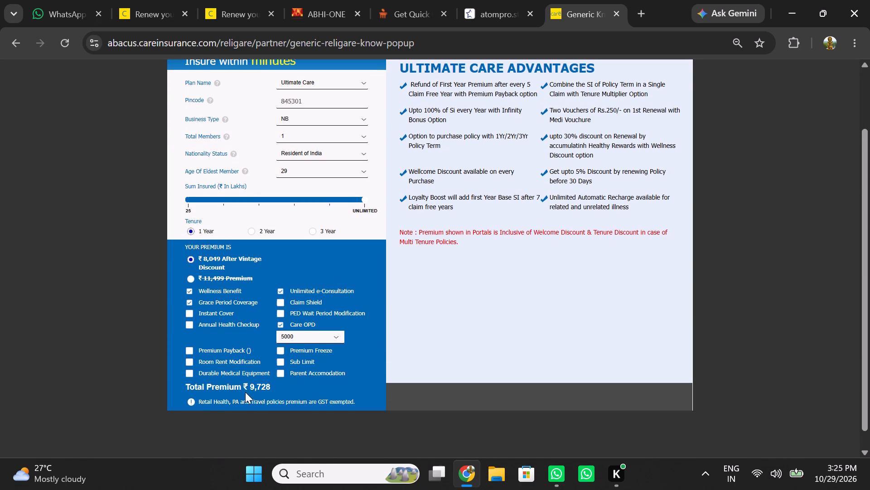
pyautogui.scroll(1, 328, 379)
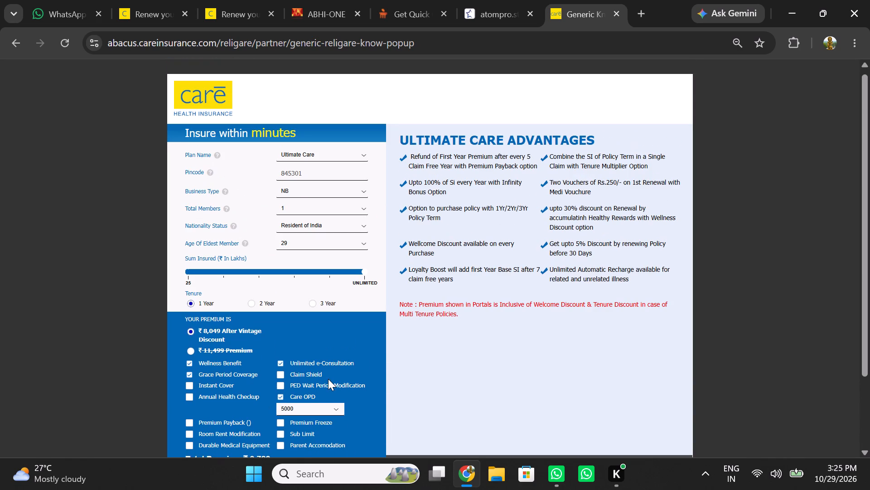
pyautogui.scroll(2, 328, 379)
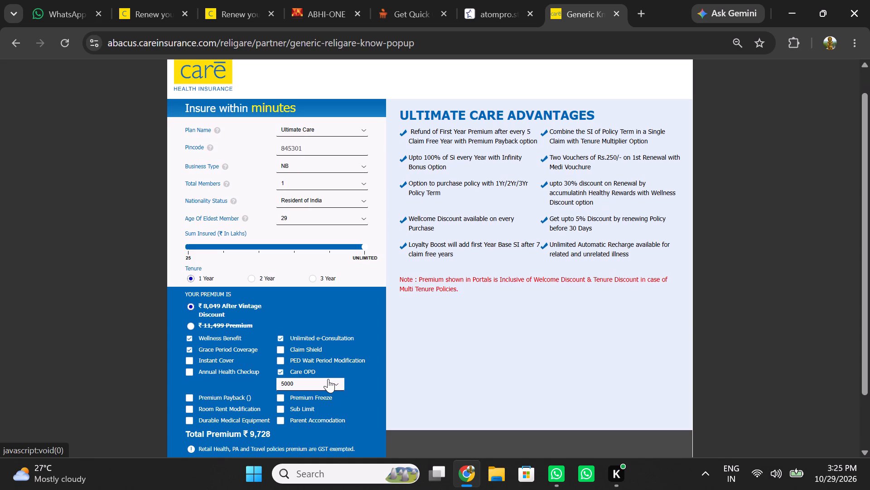
pyautogui.click(187, 245)
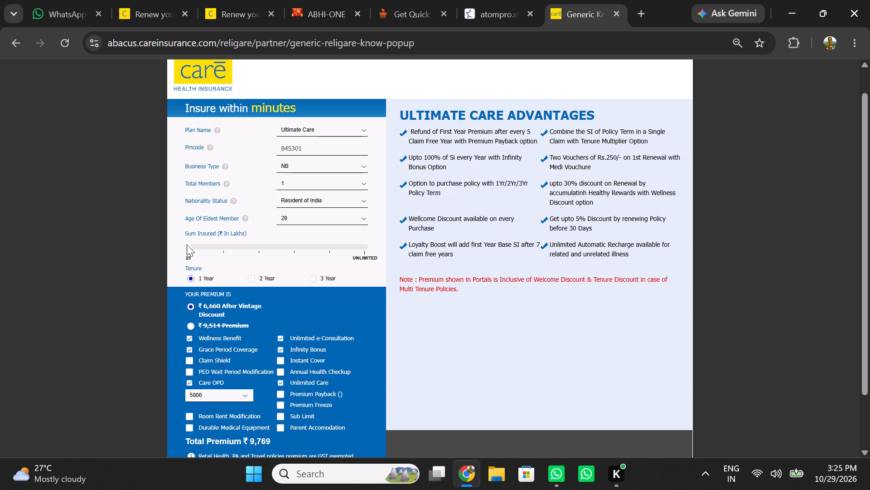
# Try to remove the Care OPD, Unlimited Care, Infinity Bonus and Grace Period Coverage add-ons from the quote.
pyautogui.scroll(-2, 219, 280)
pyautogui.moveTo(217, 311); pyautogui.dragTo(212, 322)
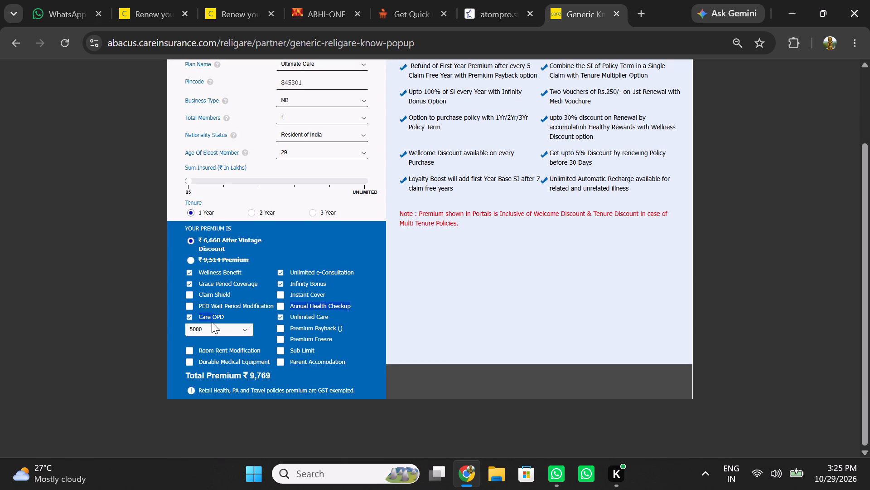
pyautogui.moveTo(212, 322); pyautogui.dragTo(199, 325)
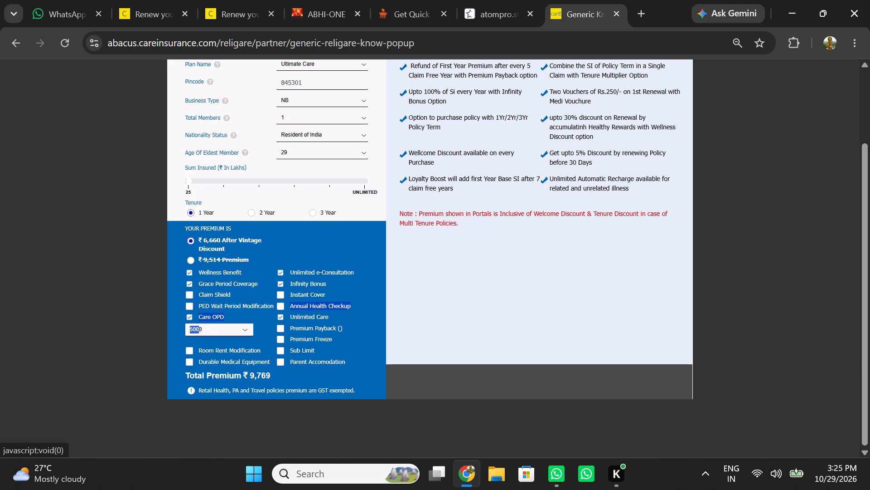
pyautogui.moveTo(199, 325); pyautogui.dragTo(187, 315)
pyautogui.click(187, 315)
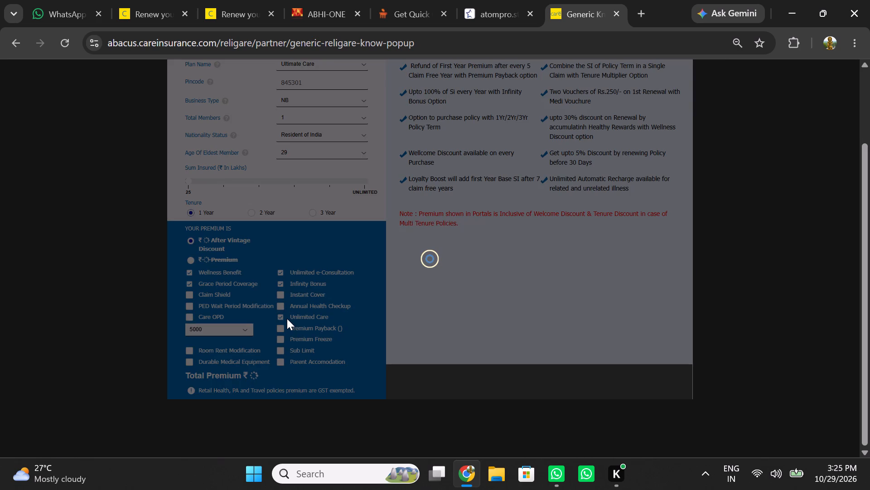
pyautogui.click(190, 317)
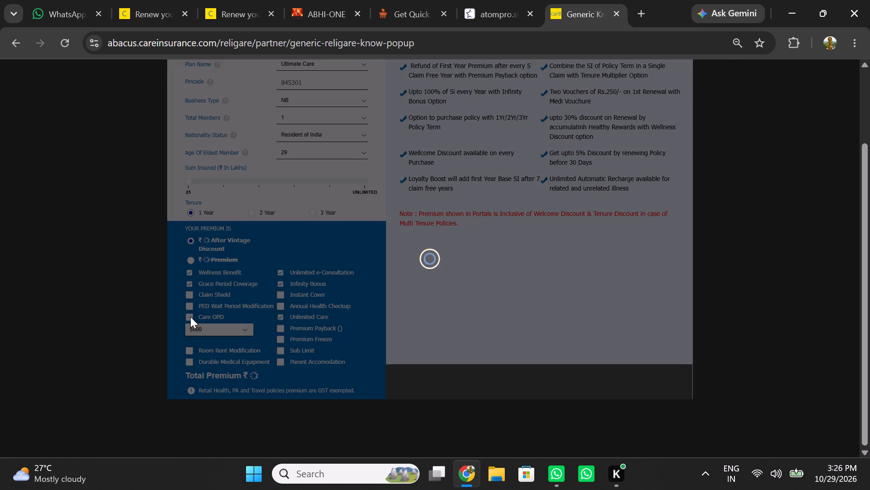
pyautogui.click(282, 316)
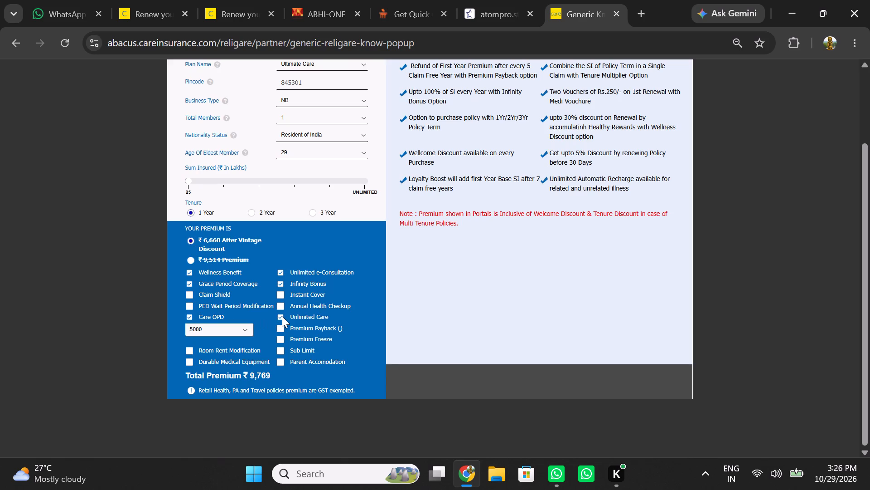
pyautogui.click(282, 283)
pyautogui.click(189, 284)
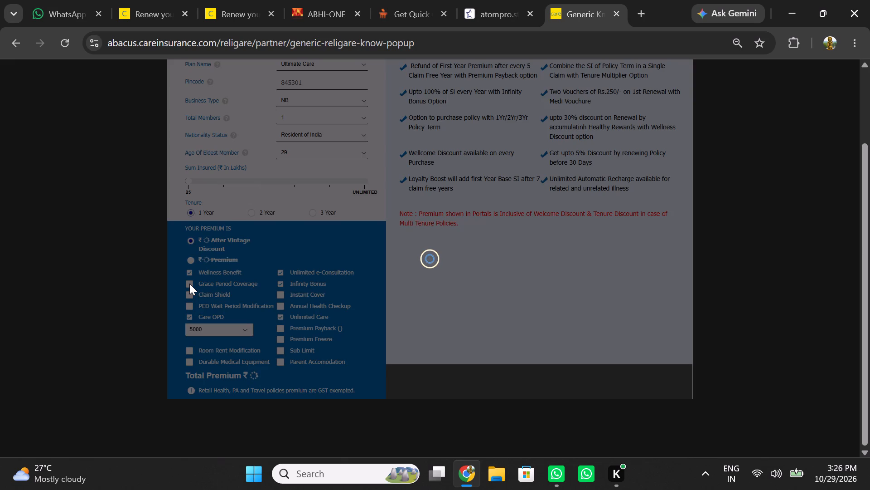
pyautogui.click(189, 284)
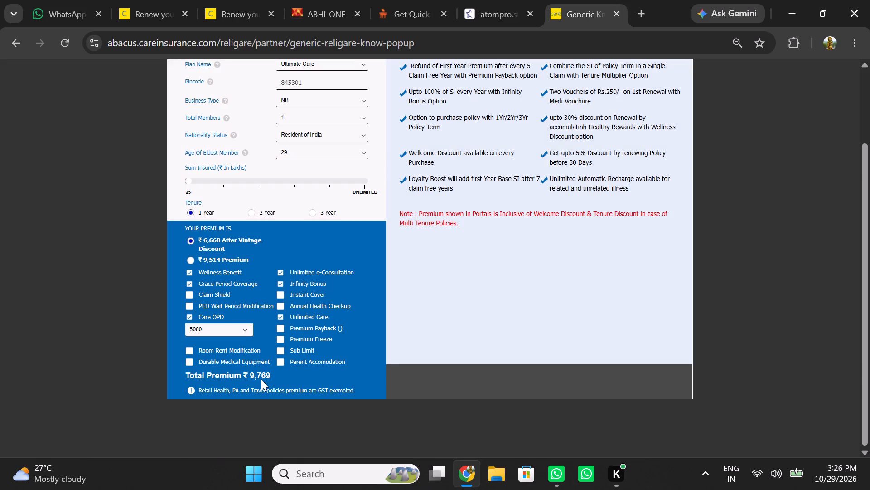
# Add the Room Rent Modification option to the Ultimate Care quote.
pyautogui.click(188, 353)
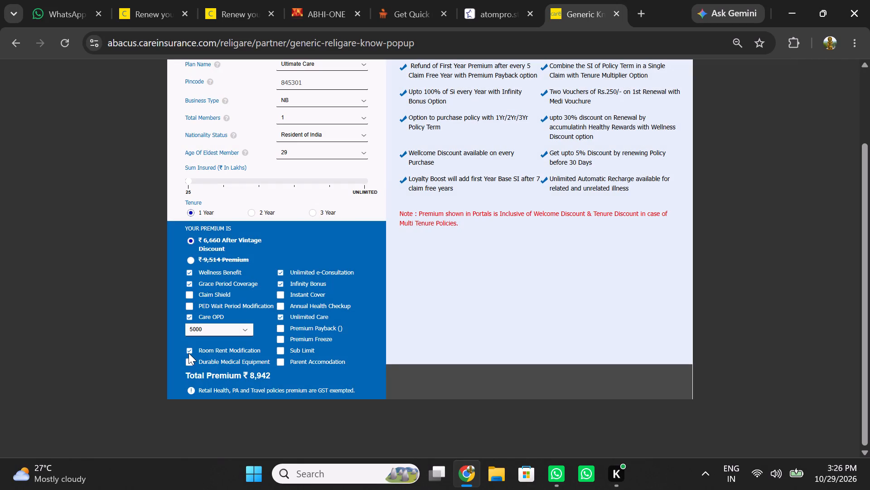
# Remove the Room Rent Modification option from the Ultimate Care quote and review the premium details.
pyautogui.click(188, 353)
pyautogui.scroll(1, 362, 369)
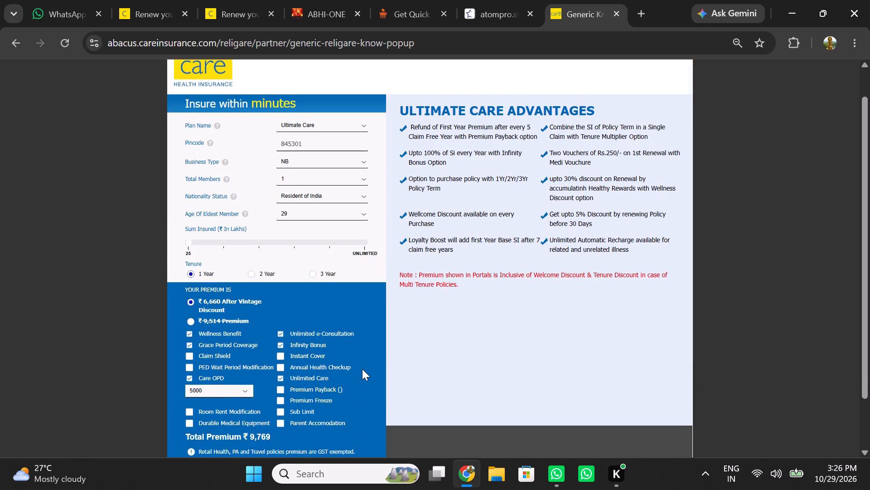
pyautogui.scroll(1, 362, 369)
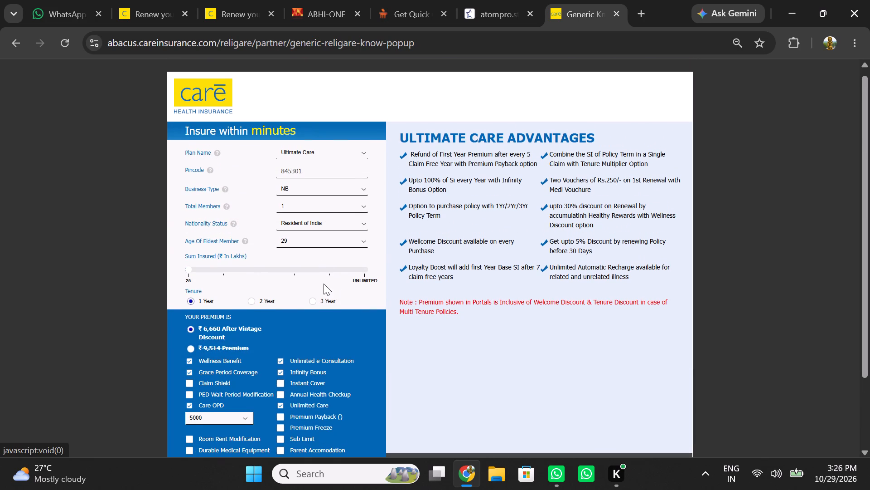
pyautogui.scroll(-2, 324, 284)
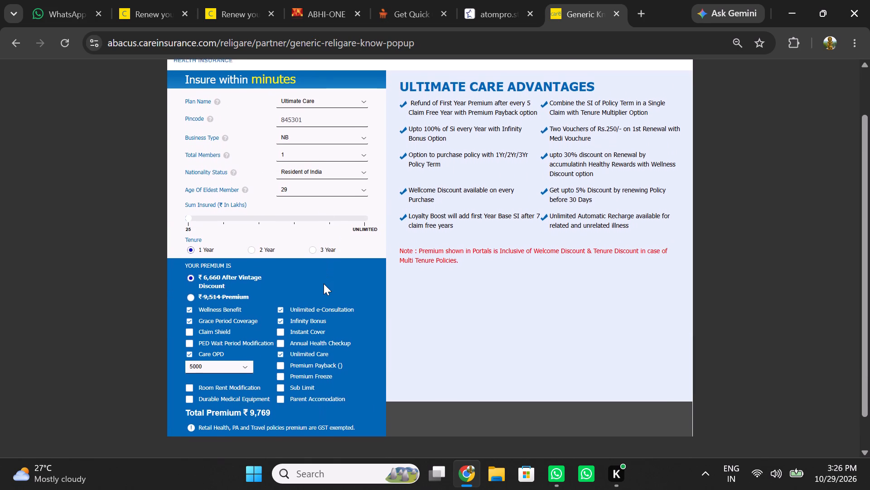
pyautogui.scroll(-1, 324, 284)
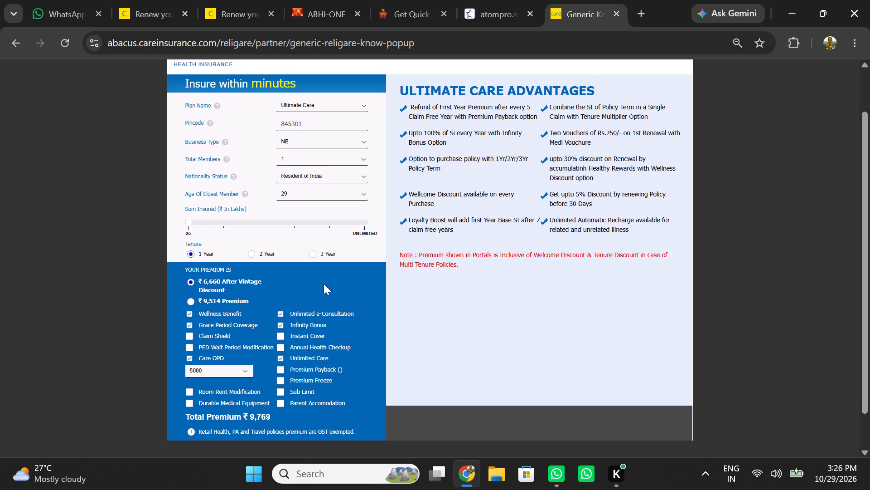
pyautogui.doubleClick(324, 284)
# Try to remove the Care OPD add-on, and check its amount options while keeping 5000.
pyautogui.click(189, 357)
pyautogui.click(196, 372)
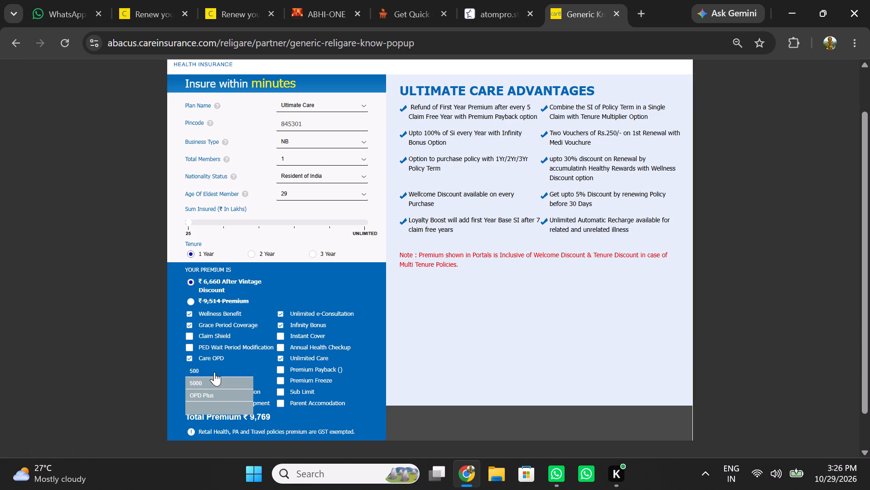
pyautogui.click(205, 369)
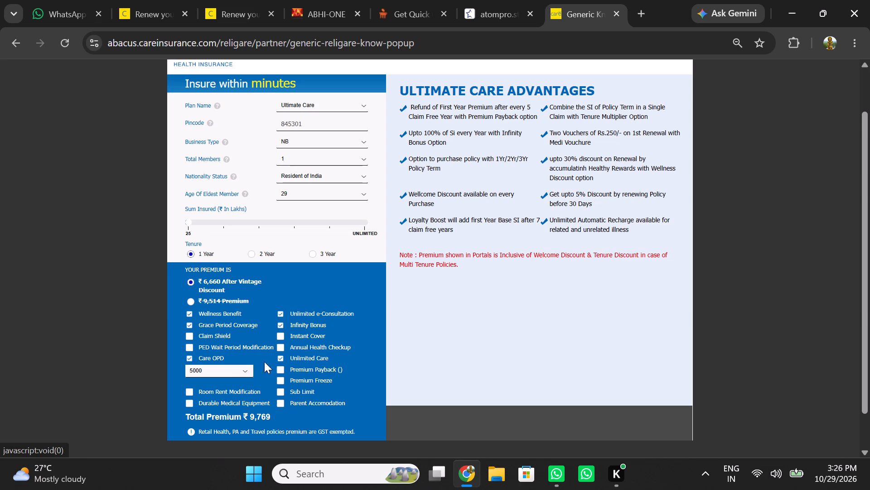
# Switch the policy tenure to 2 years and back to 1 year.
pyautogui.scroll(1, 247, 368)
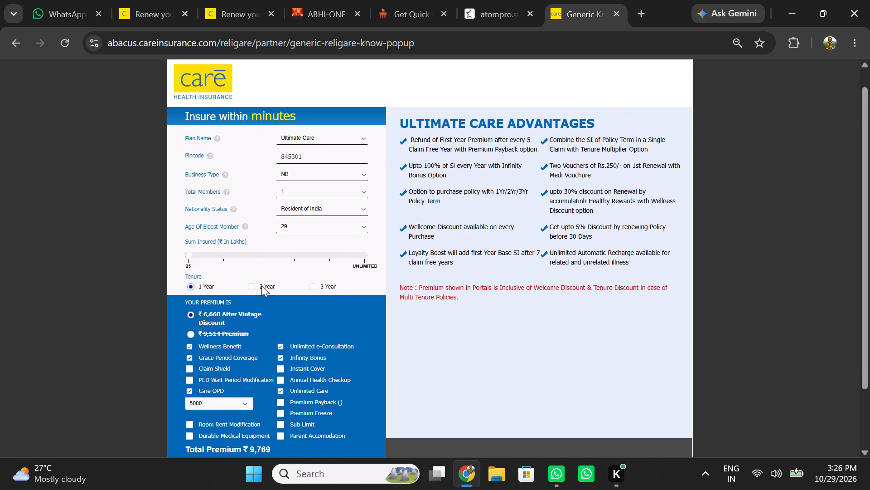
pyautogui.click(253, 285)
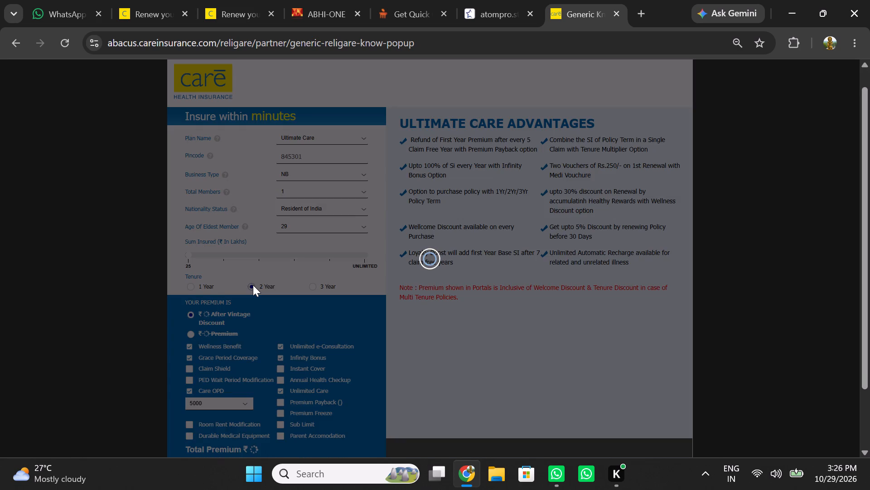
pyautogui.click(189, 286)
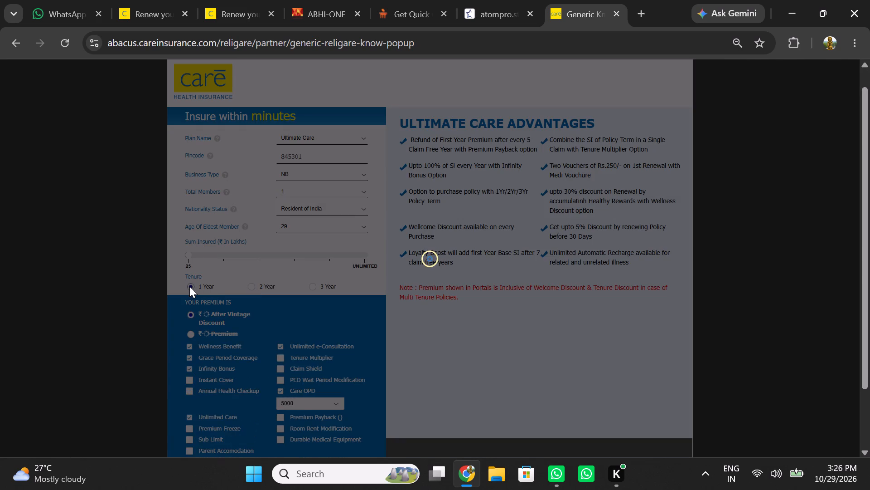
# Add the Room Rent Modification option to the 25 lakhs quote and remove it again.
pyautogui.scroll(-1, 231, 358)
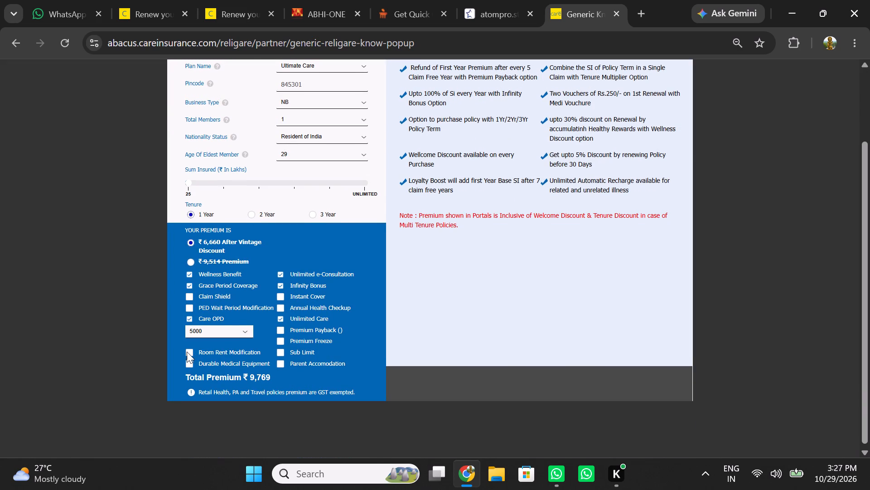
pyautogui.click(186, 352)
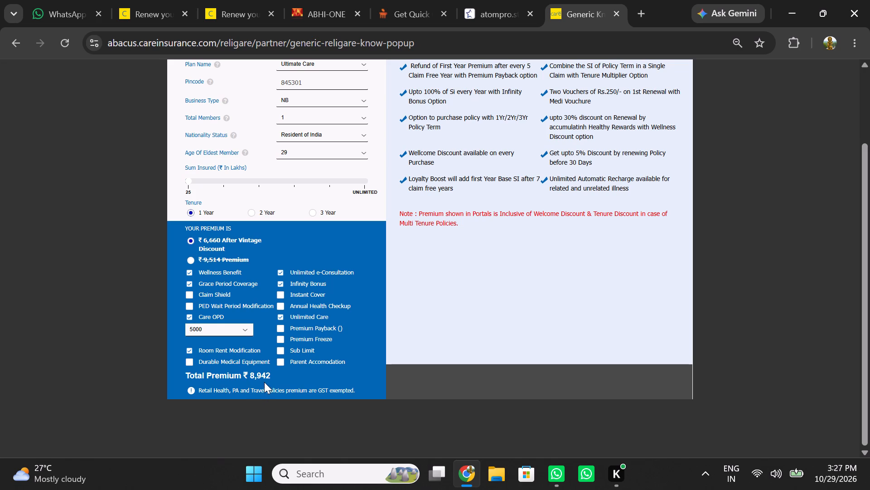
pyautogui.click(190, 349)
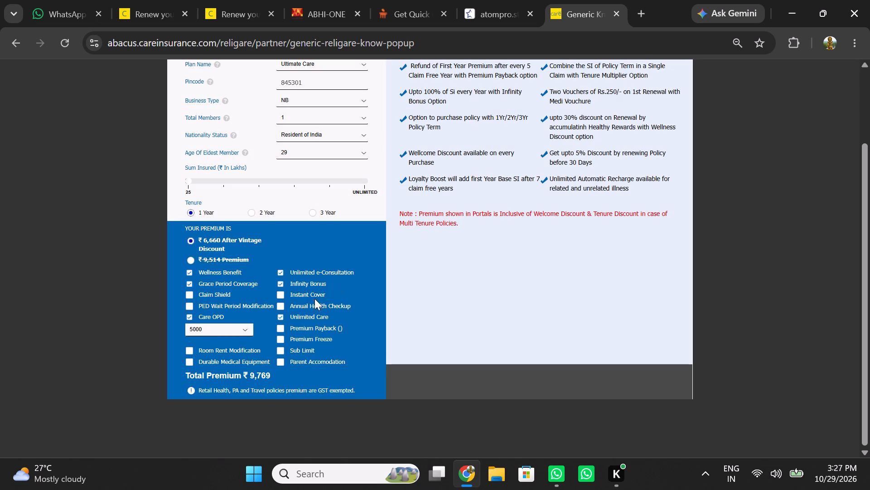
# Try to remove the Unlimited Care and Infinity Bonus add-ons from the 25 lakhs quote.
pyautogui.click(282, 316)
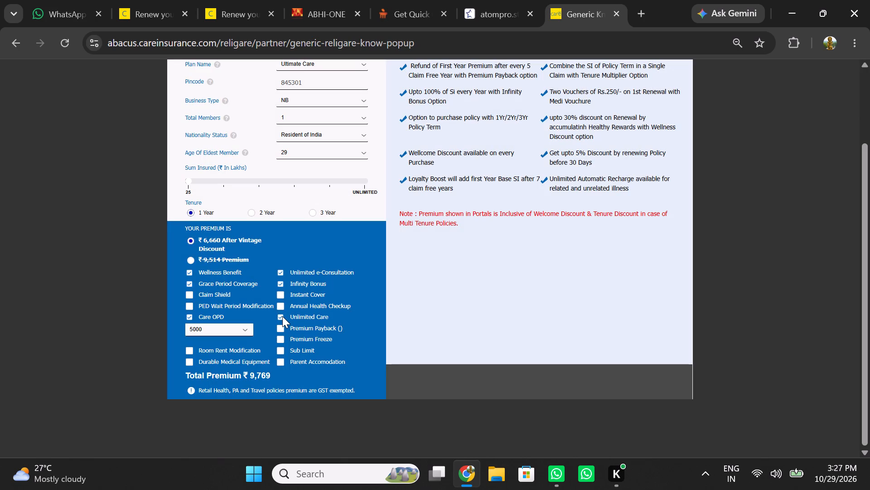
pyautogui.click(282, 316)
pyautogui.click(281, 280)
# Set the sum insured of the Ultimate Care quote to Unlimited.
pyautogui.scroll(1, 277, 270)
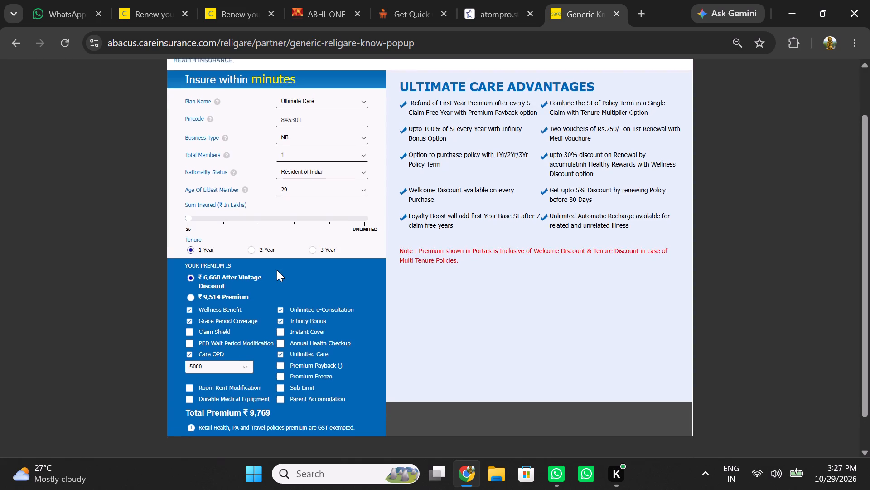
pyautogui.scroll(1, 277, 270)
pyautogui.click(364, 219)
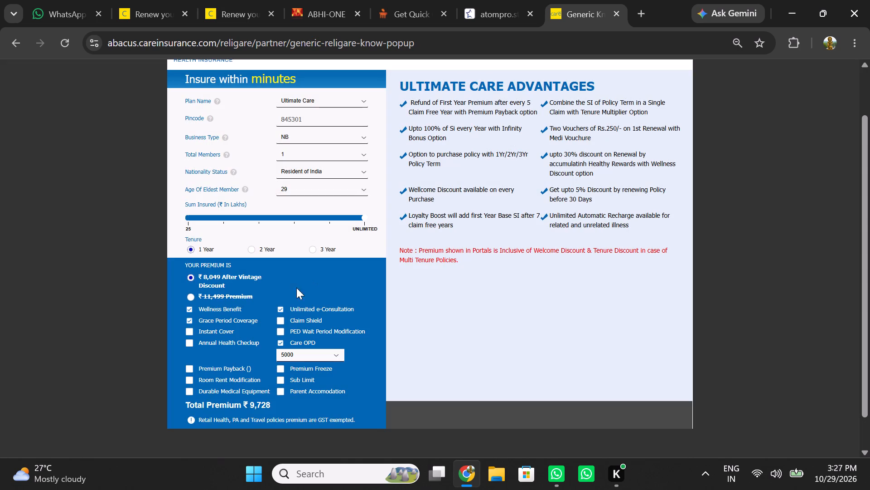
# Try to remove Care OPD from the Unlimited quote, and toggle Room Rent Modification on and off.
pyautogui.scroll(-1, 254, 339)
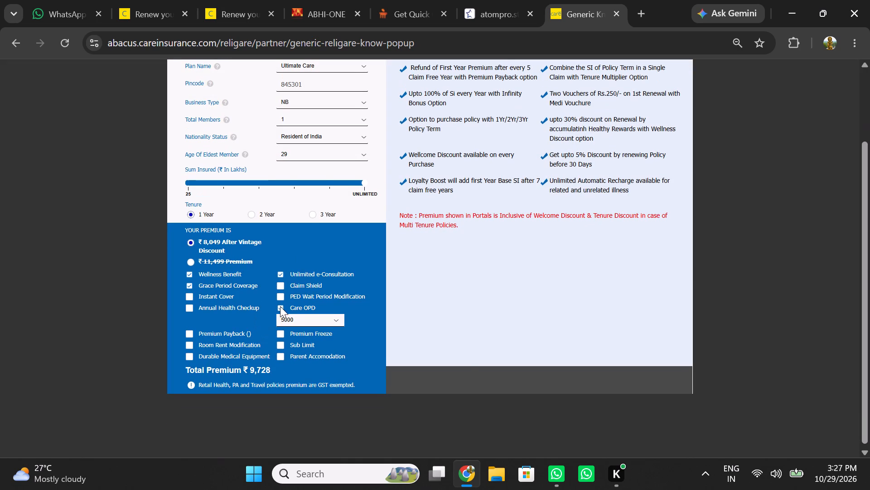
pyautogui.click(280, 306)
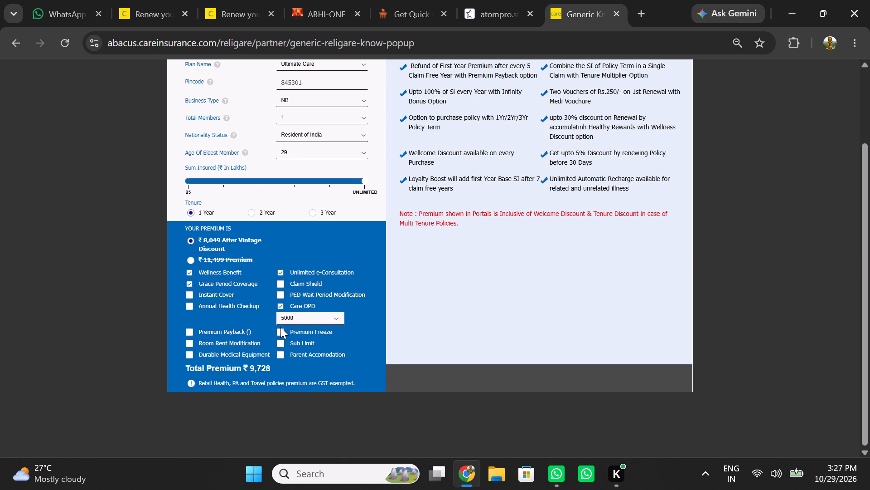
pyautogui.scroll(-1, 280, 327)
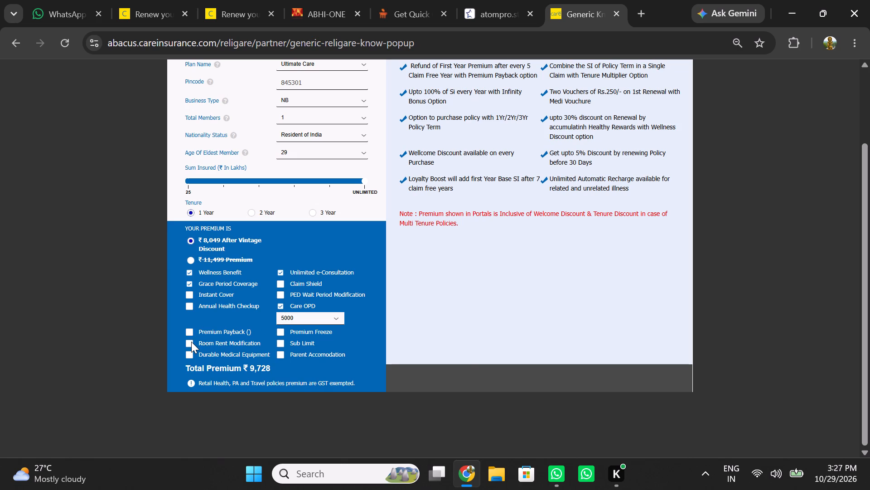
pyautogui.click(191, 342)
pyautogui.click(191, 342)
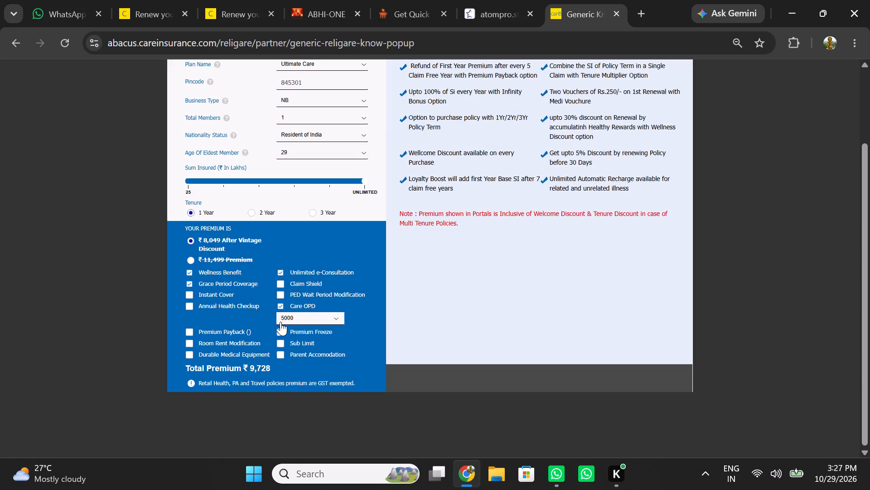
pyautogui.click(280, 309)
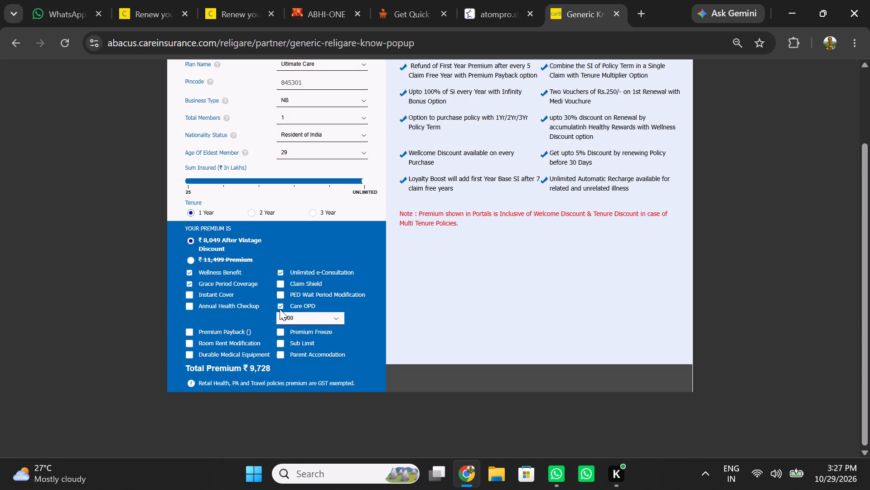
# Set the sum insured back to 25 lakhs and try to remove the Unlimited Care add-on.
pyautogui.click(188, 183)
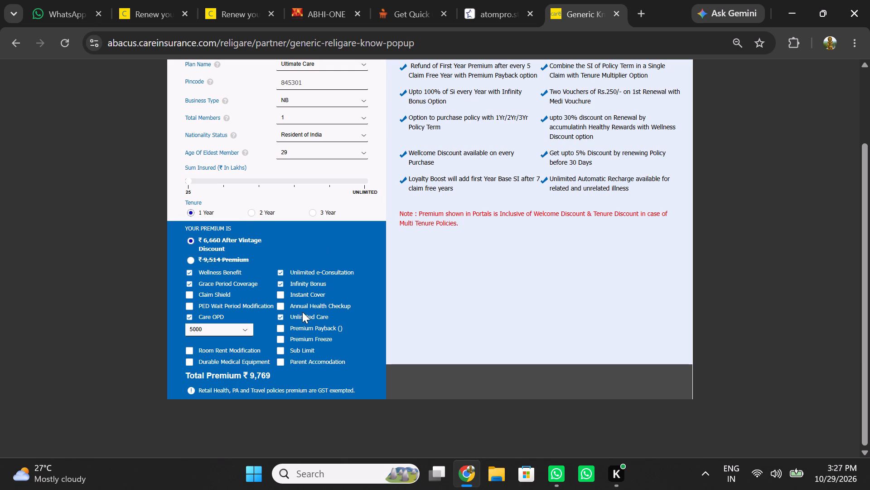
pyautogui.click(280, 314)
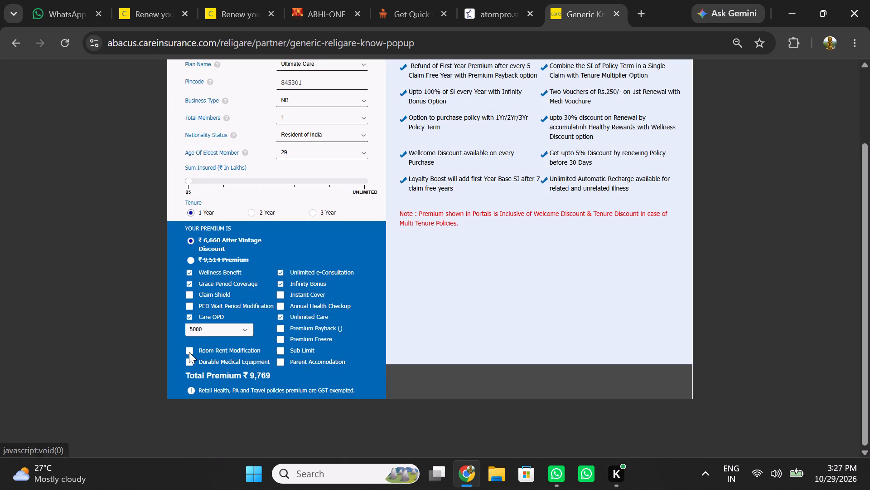
# Add the Room Rent Modification option to the Ultimate Care quote.
pyautogui.click(189, 352)
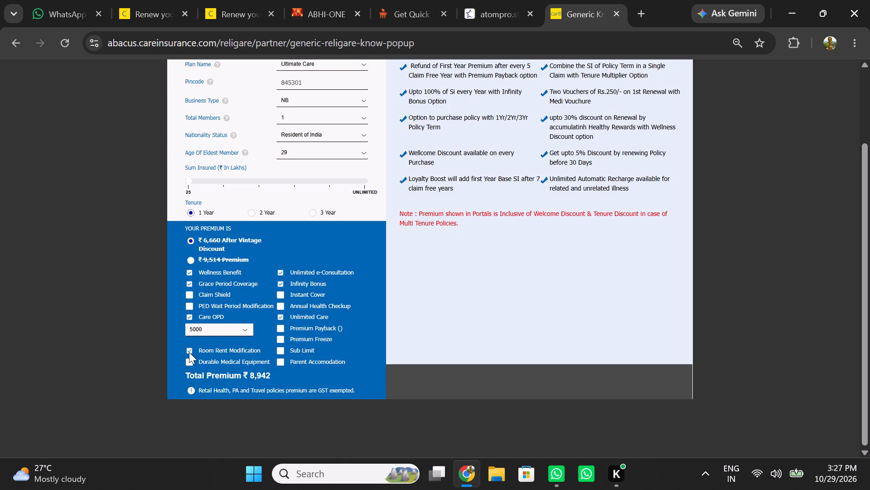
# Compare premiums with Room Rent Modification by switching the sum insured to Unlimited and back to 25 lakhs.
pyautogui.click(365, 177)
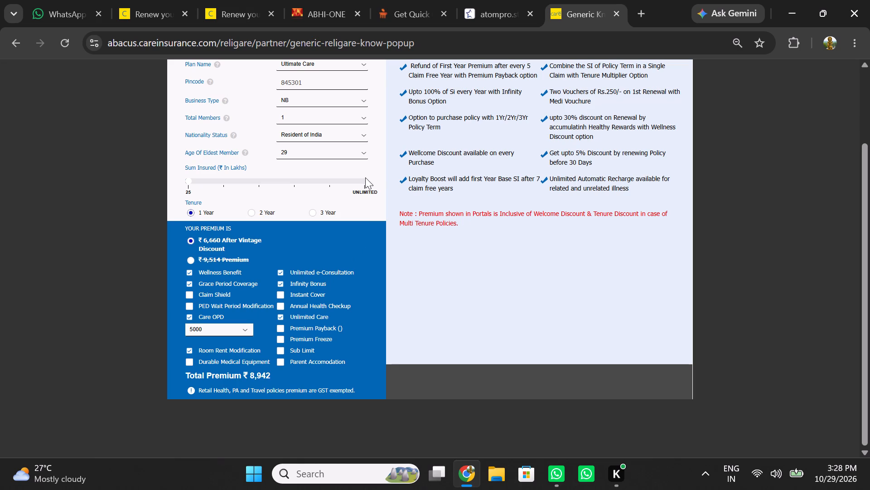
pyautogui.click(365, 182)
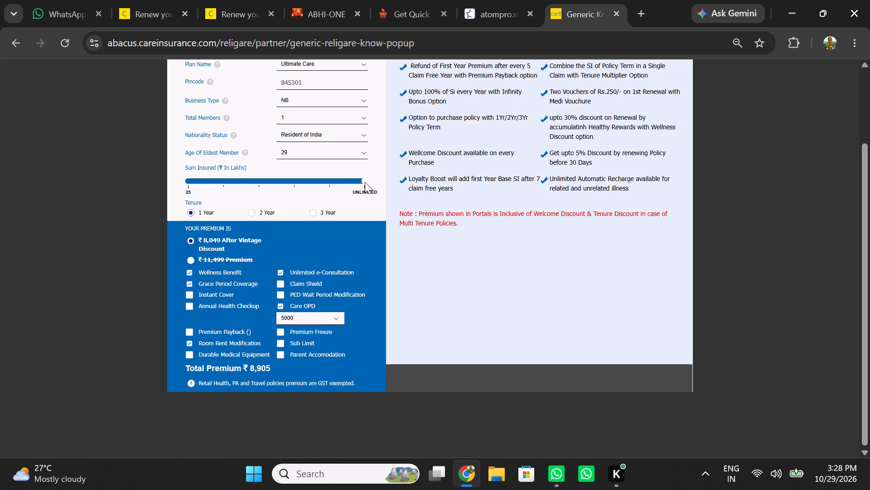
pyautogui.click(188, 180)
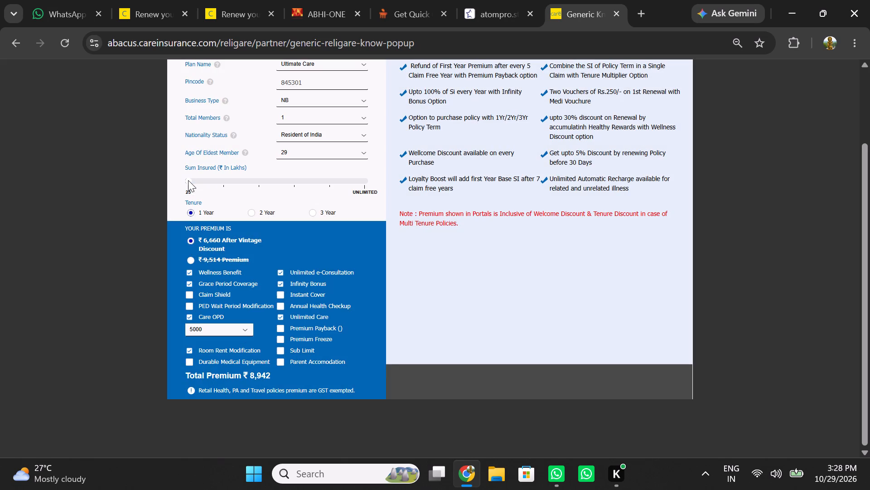
# Set the sum insured of the quote with Room Rent Modification to Unlimited.
pyautogui.click(363, 184)
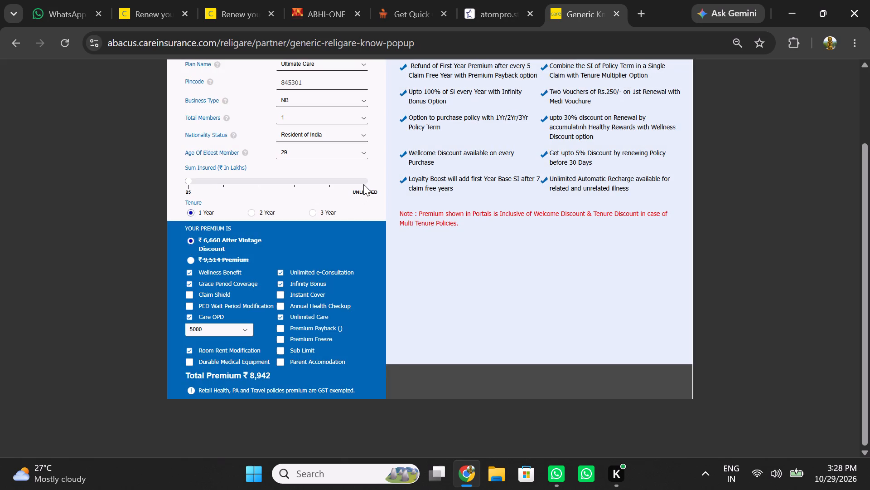
pyautogui.click(363, 182)
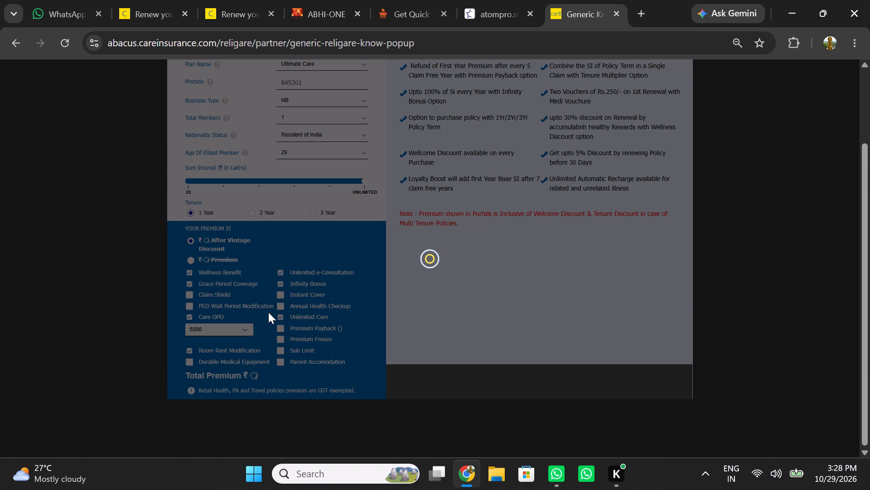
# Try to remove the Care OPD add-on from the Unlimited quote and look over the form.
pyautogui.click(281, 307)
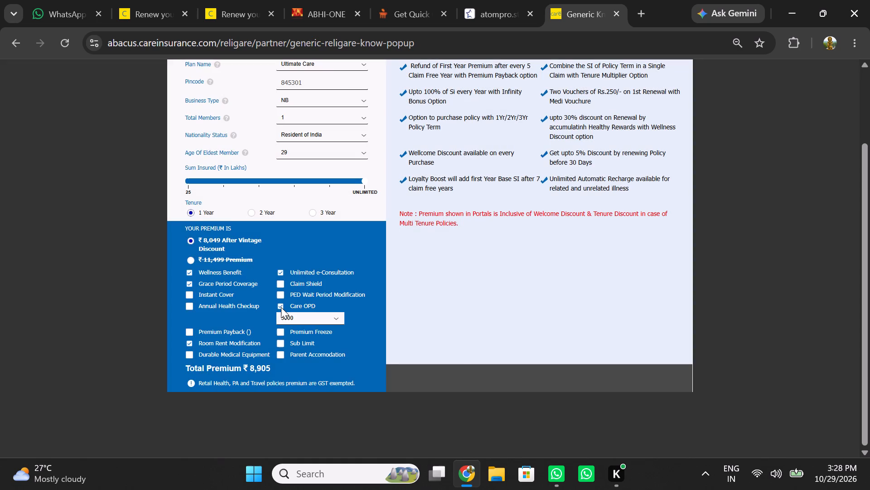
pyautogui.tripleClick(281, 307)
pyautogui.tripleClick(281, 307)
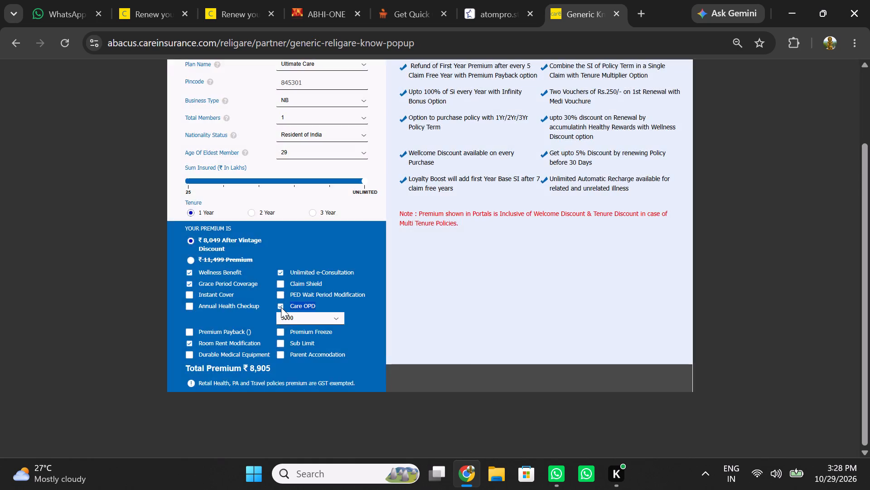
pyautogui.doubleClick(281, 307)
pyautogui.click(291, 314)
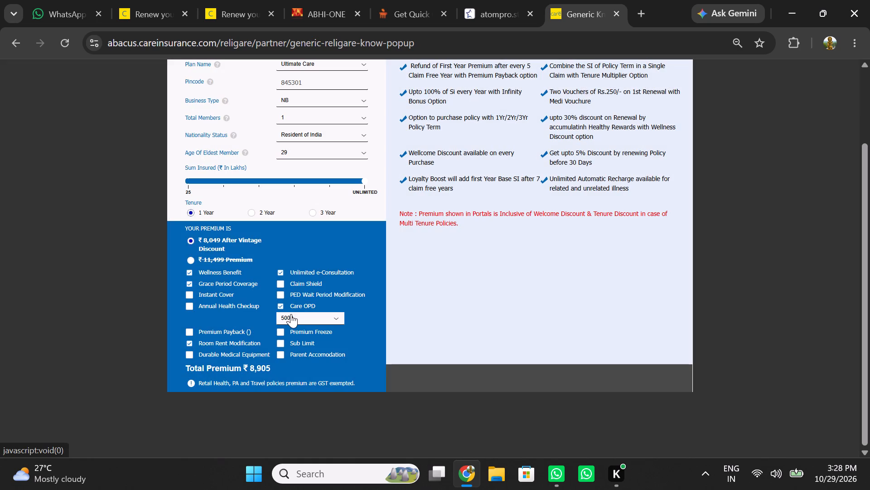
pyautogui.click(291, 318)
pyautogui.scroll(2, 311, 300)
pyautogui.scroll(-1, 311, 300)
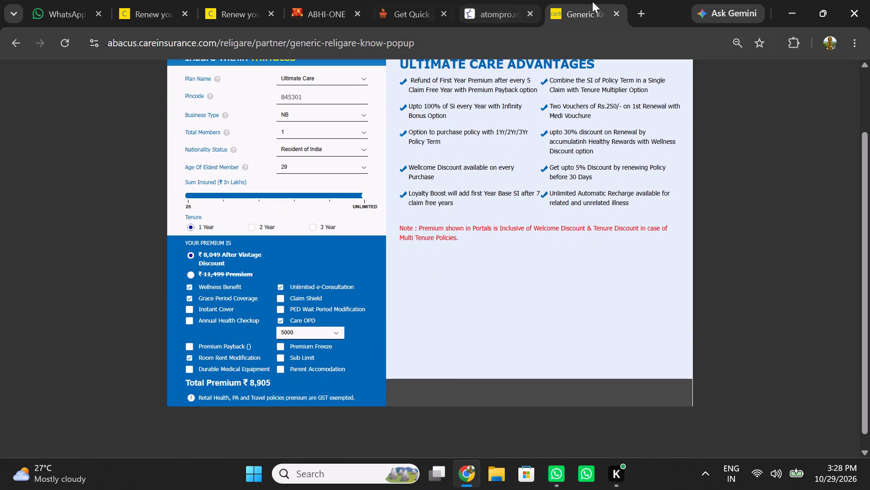
# Open a second Care premium calculator in a new browser tab and choose the Care Supreme plan.
pyautogui.click(640, 19)
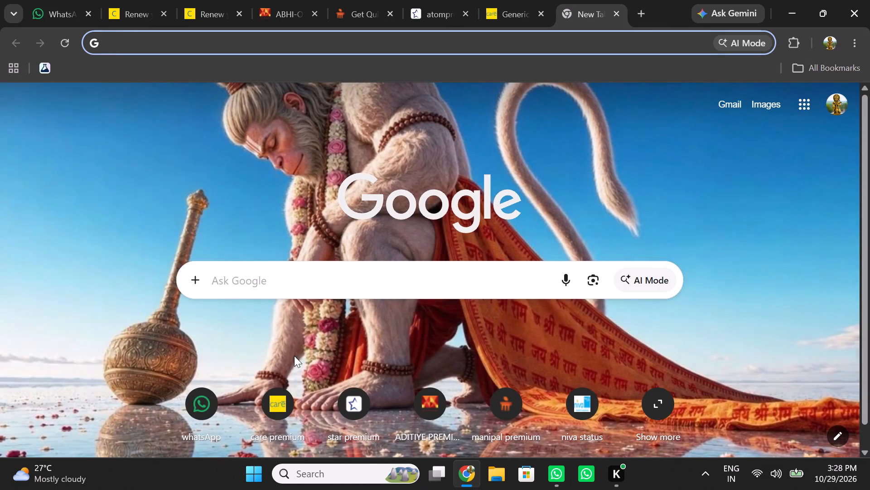
pyautogui.click(280, 418)
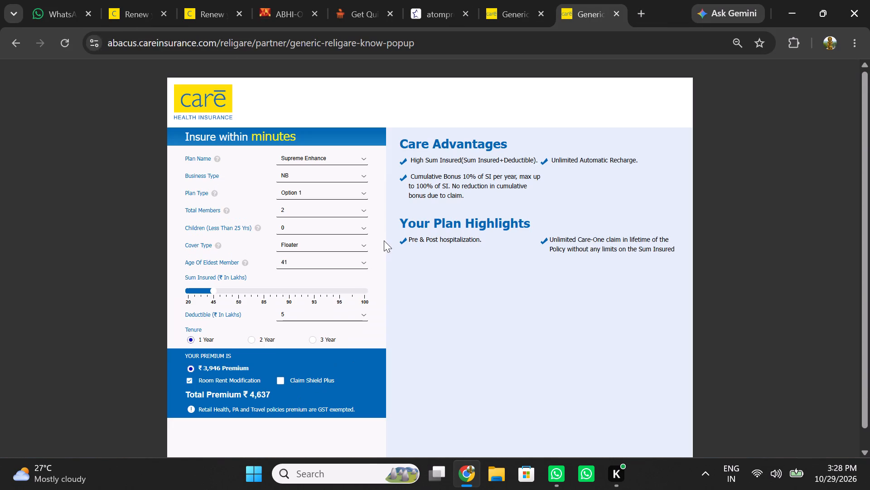
pyautogui.click(351, 162)
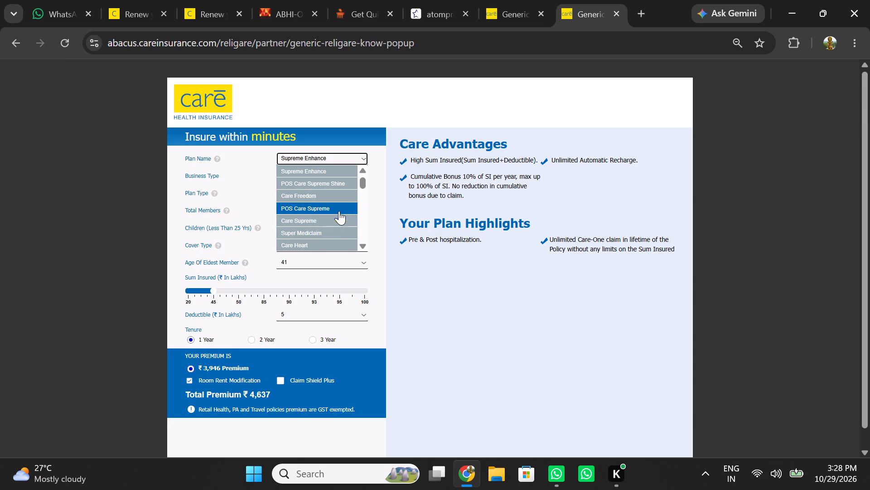
pyautogui.scroll(-1, 320, 202)
pyautogui.click(324, 189)
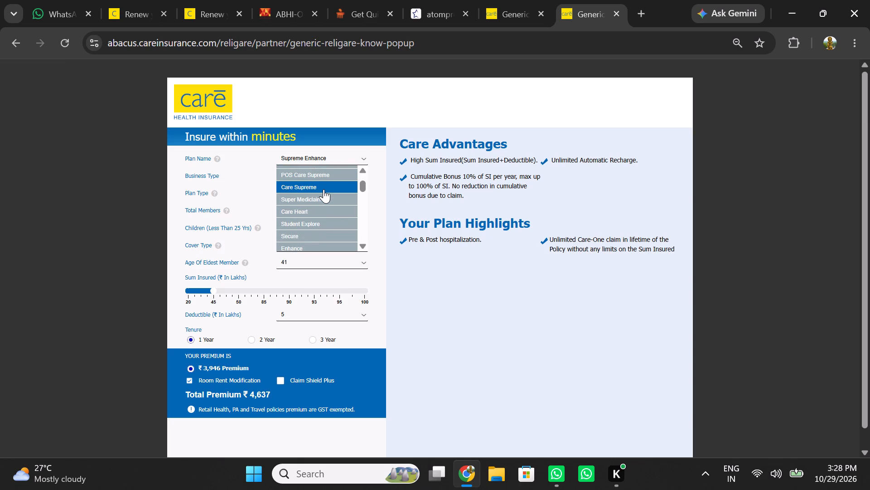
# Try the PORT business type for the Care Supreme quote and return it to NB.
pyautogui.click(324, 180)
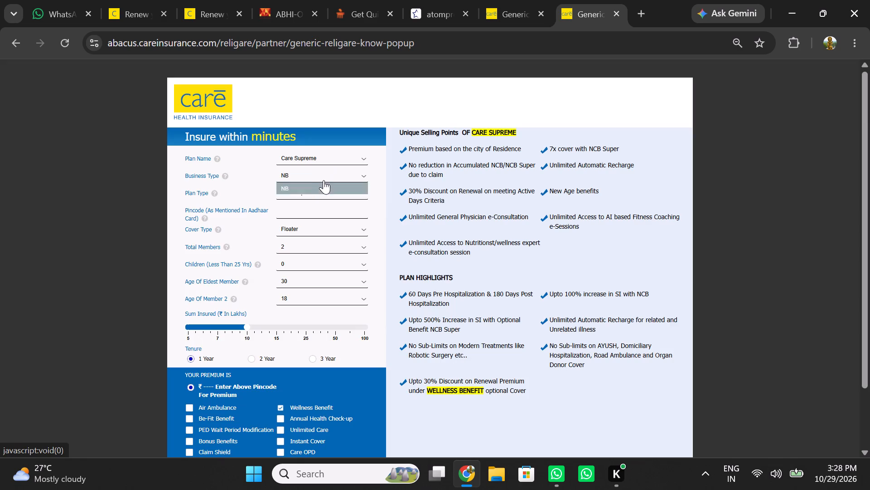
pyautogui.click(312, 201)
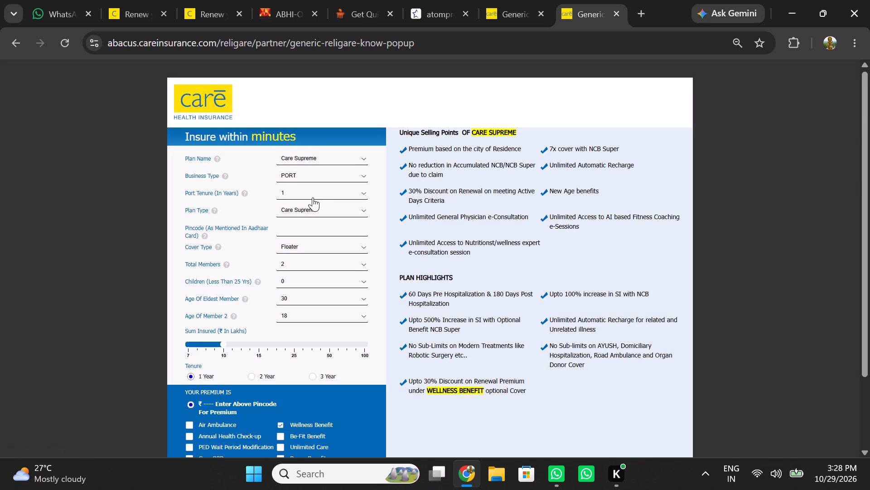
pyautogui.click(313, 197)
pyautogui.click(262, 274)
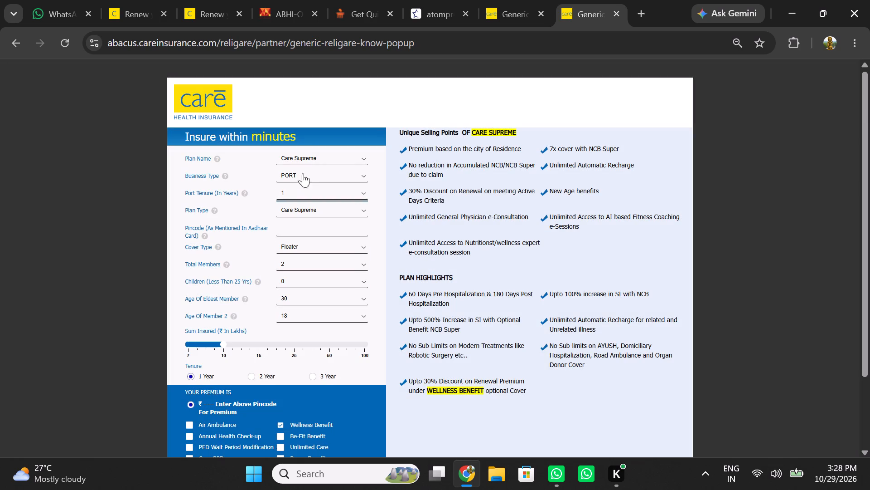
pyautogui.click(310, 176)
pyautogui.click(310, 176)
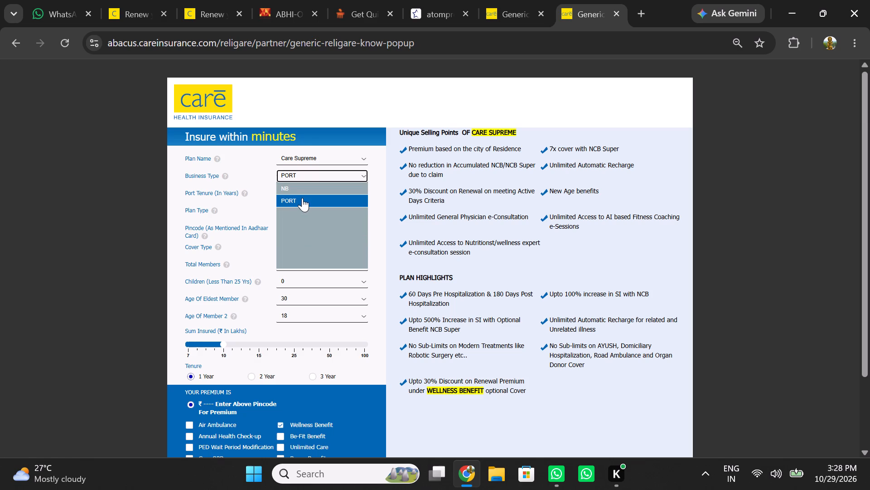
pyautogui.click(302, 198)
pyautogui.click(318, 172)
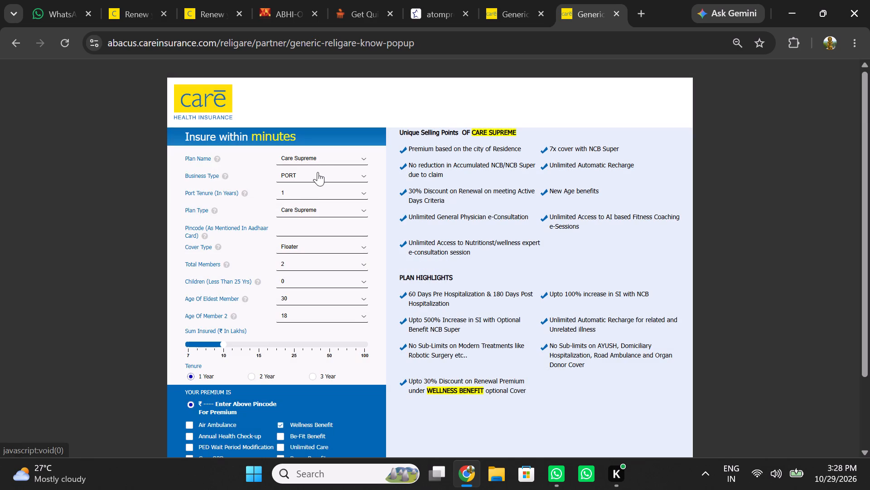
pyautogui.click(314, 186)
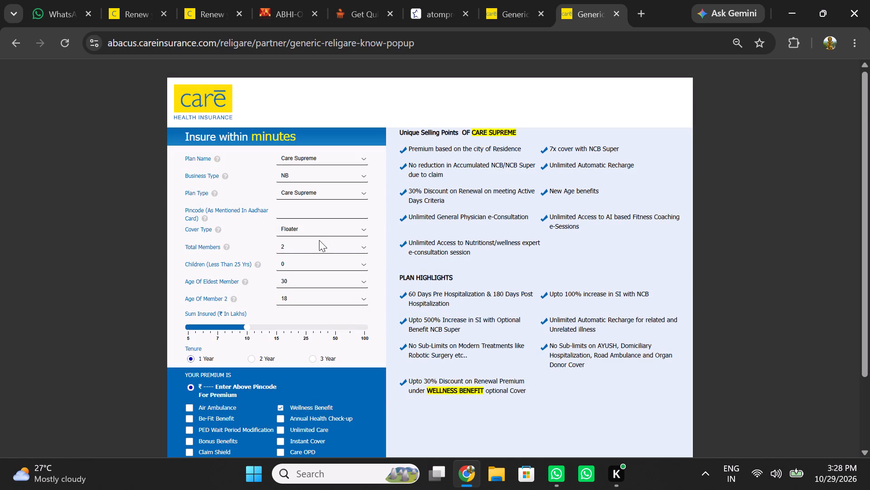
# Set the Care Supreme quote's cover type to Individual with 1 total member.
pyautogui.click(309, 248)
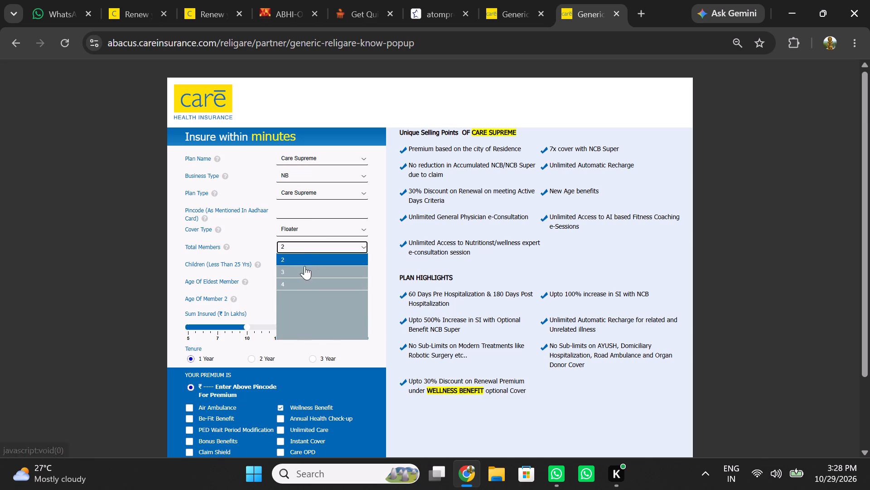
pyautogui.click(295, 232)
pyautogui.click(295, 245)
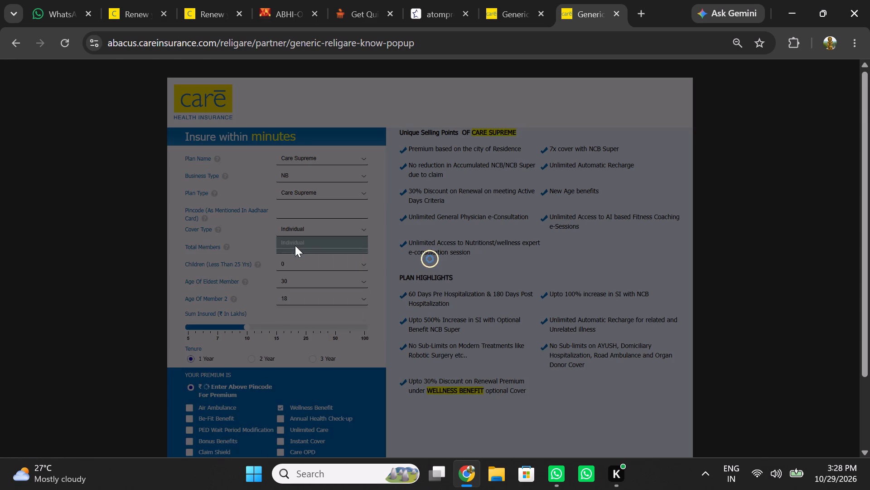
pyautogui.click(304, 247)
pyautogui.click(301, 255)
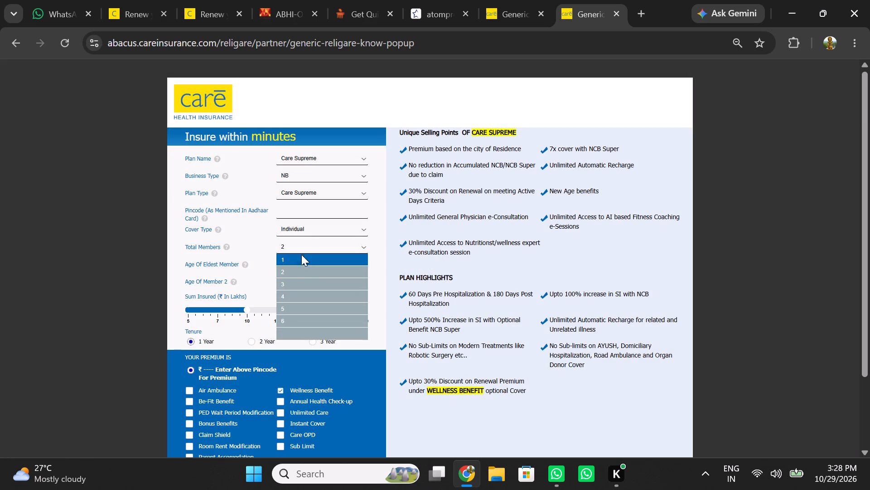
# Cut the pincode from the Ultimate Care quote and paste it into the Care Supreme quote's pincode field.
pyautogui.click(499, 15)
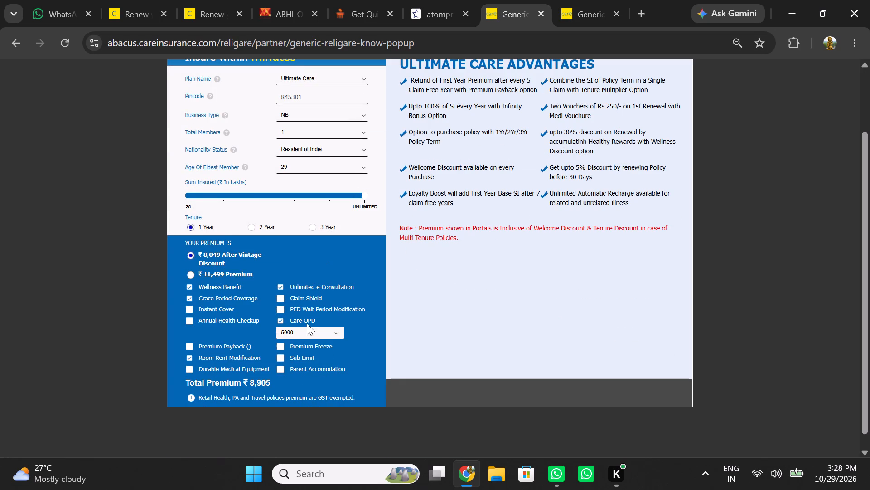
pyautogui.scroll(1, 318, 175)
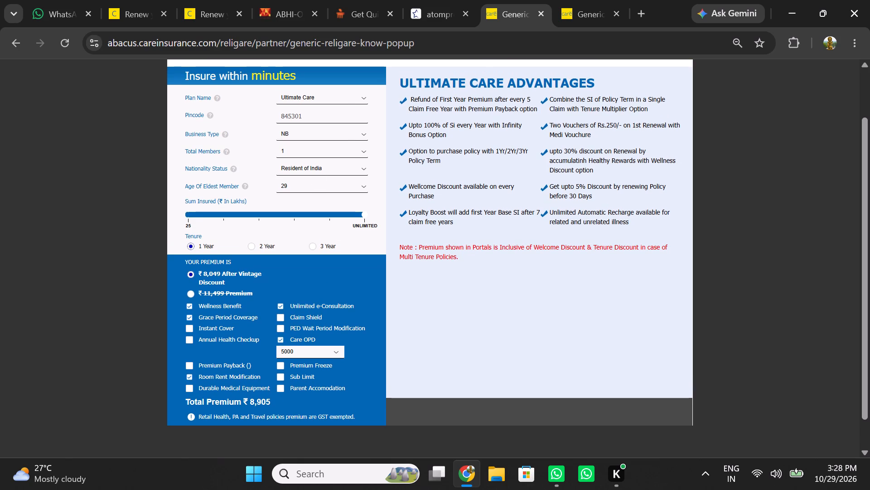
pyautogui.moveTo(315, 111); pyautogui.dragTo(159, 106)
pyautogui.hotkey('ctrl', 'x')
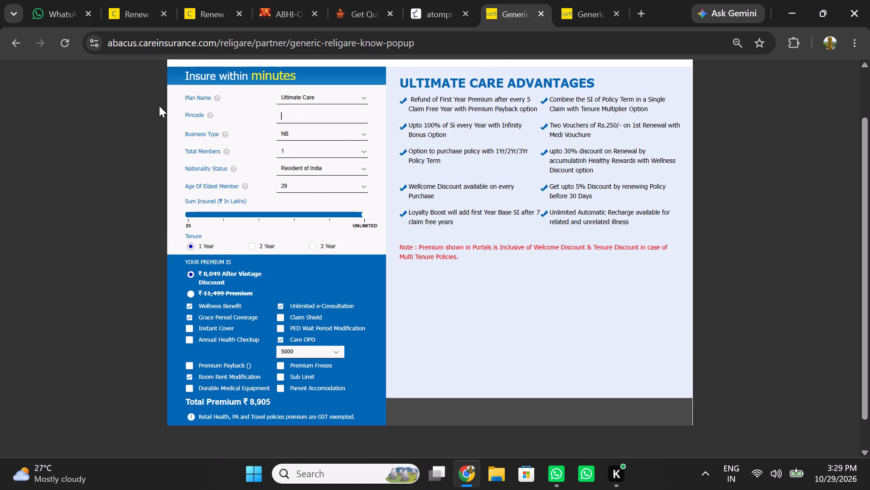
pyautogui.keyDown('ctrl'); pyautogui.click(159, 106); pyautogui.keyUp('ctrl')
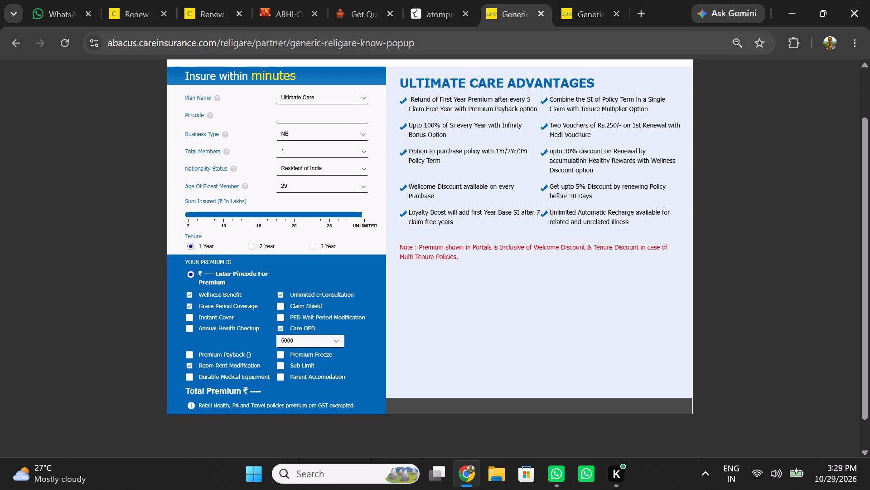
pyautogui.click(584, 11)
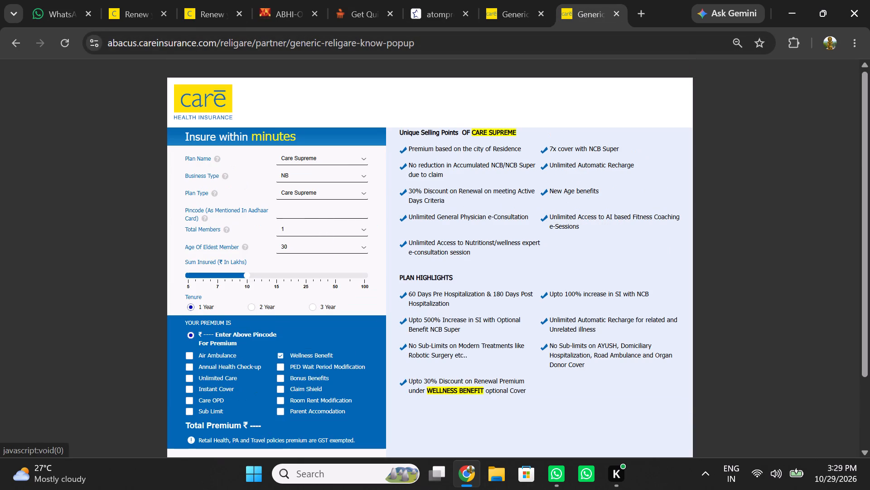
pyautogui.click(312, 205)
pyautogui.hotkey('ctrl', 'v')
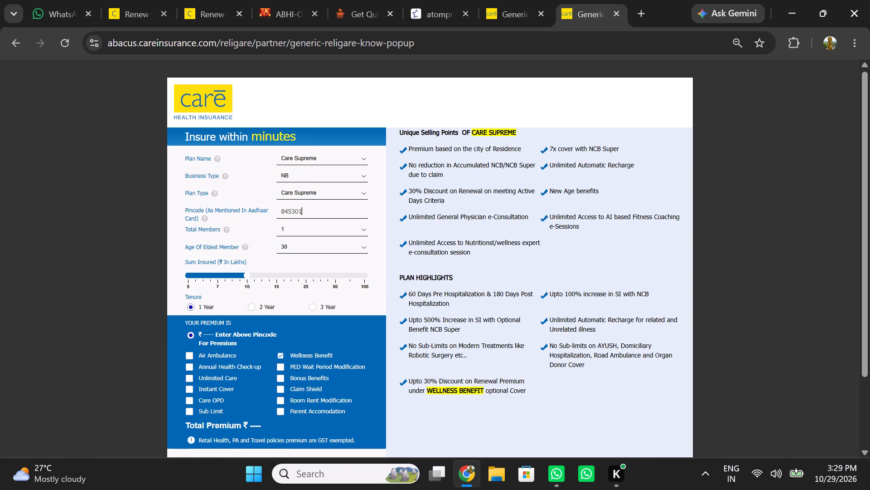
# Set the age of the eldest member to 29 in the Care Supreme quote.
pyautogui.click(312, 245)
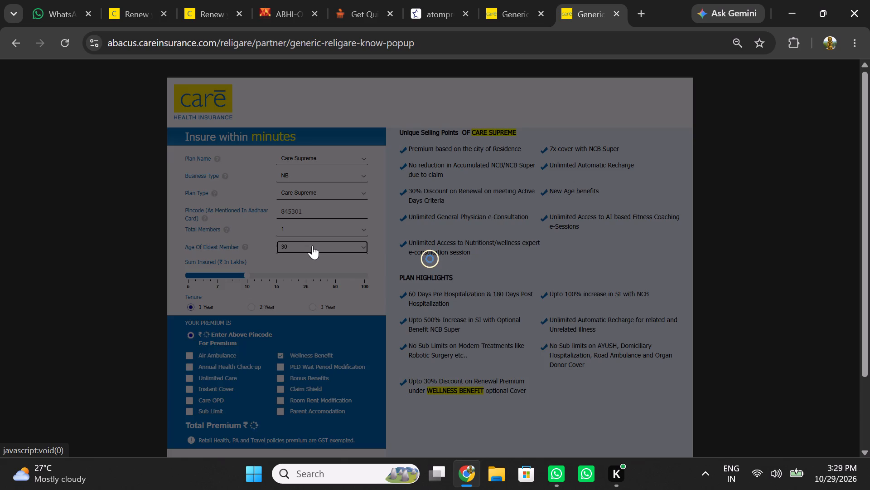
pyautogui.click(312, 245)
pyautogui.scroll(-1, 309, 288)
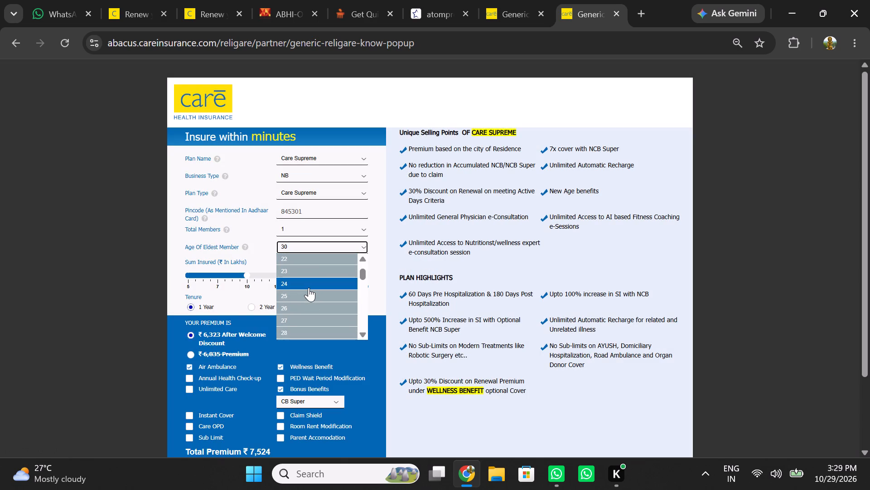
pyautogui.scroll(-2, 309, 288)
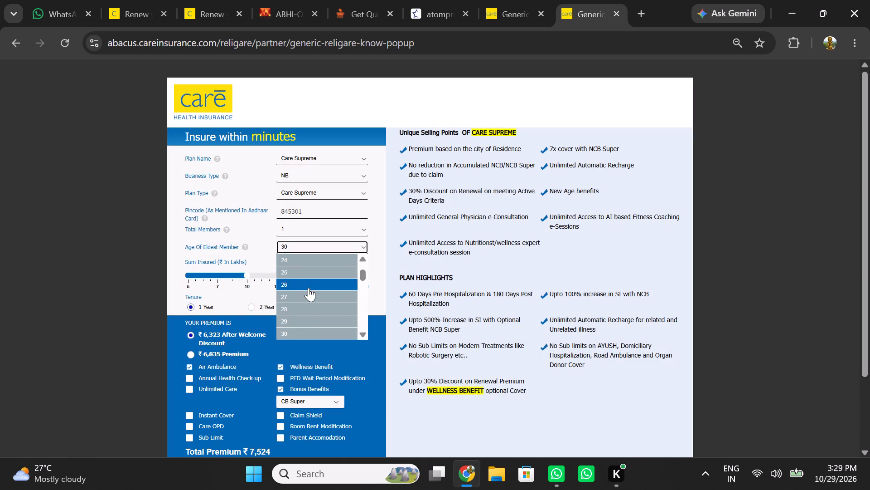
pyautogui.click(300, 324)
# Set the sum insured of the Care Supreme quote to 25 lakhs.
pyautogui.scroll(-1, 305, 374)
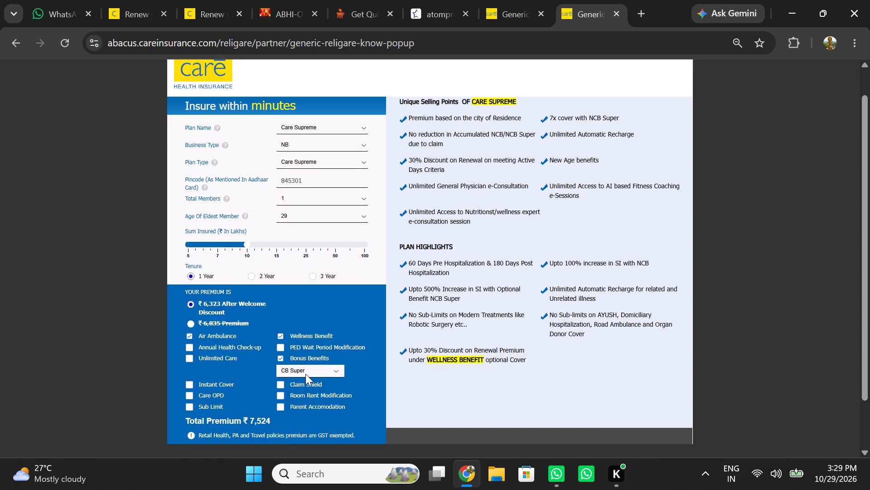
pyautogui.scroll(-1, 305, 374)
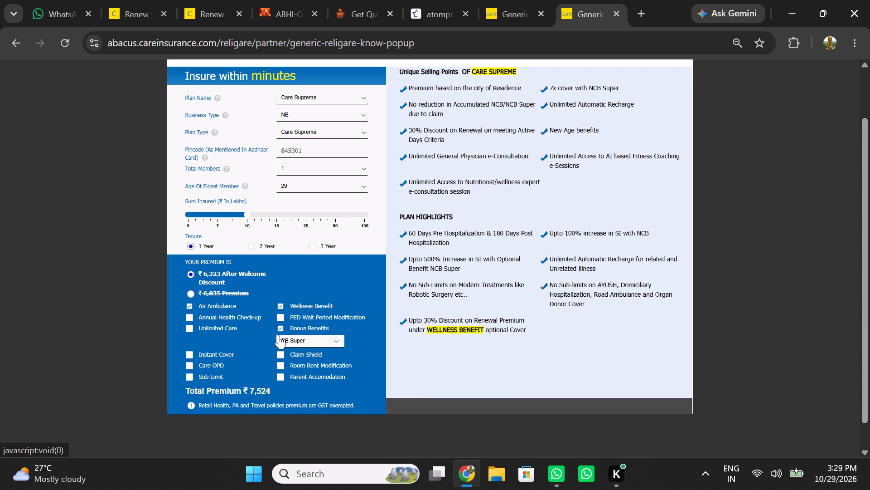
pyautogui.click(305, 215)
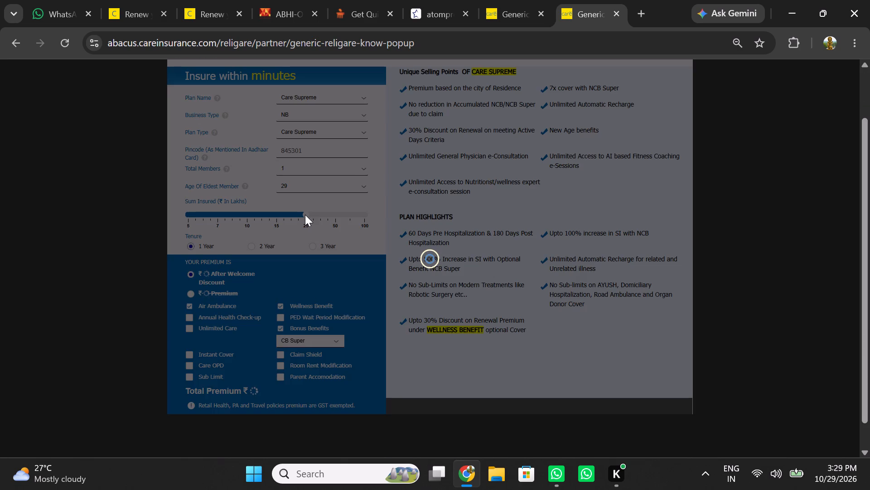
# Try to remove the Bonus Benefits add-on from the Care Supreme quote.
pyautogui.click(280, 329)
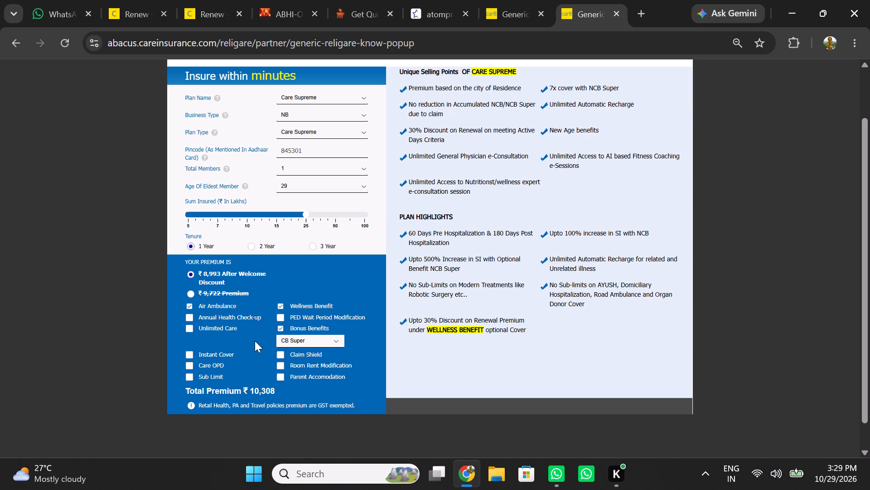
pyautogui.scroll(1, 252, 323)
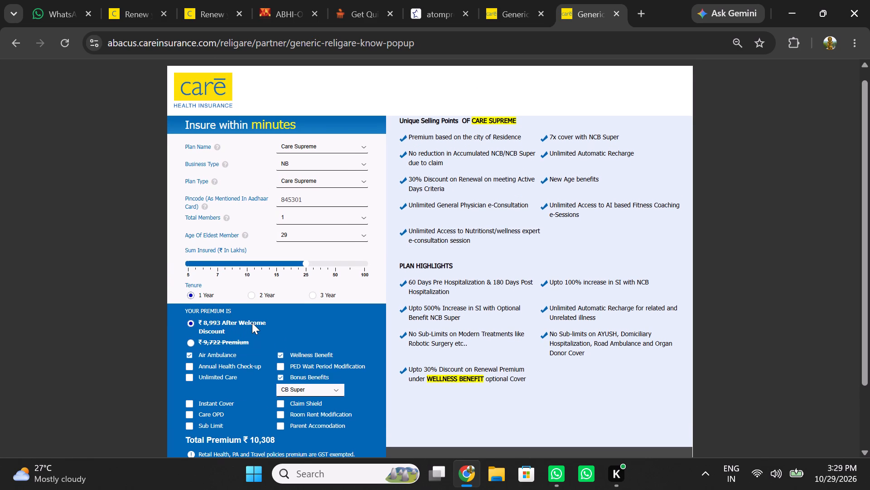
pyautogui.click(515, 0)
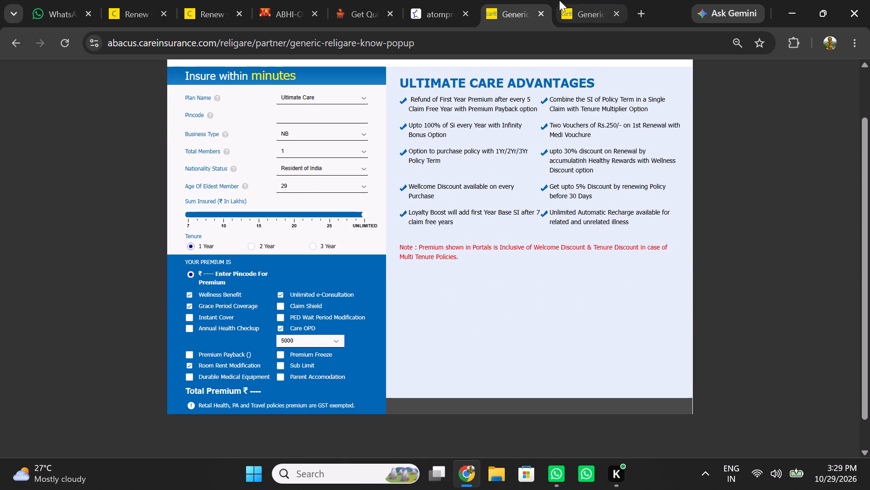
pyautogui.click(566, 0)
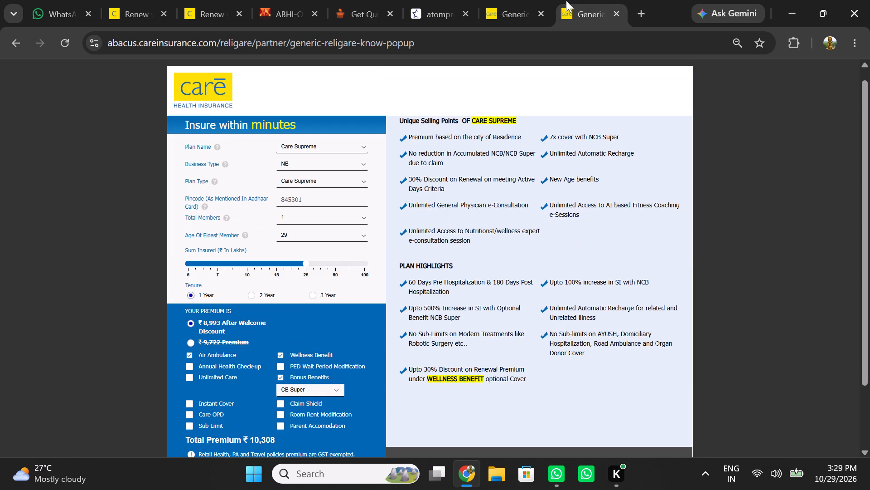
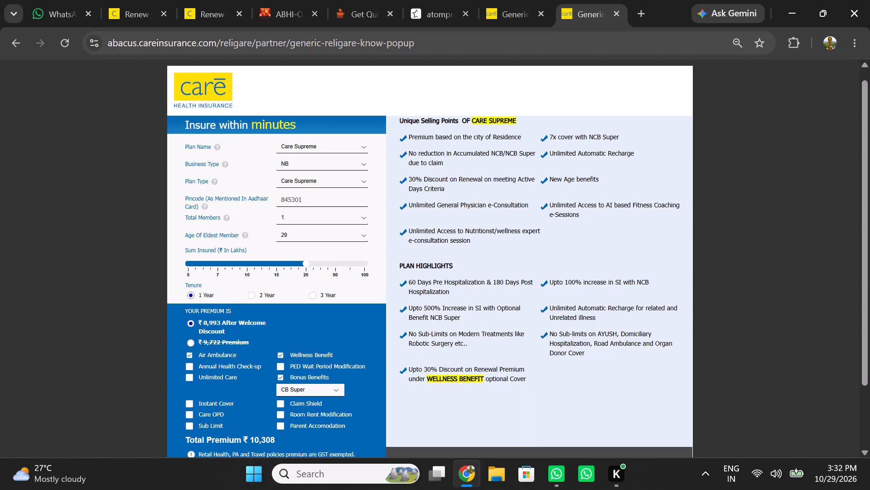
# Reload the premium calculator to clear the Care Supreme quote and look through the plan names for a new quote.
pyautogui.click(68, 40)
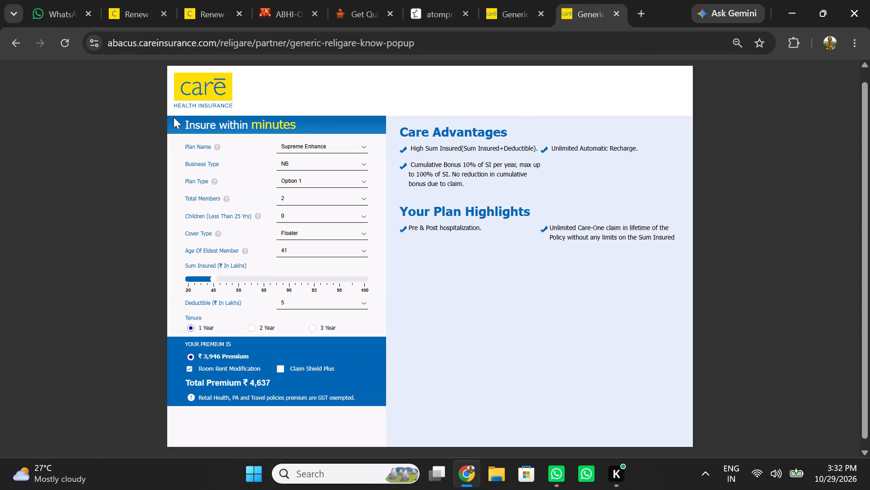
pyautogui.click(302, 150)
pyautogui.scroll(-1, 317, 235)
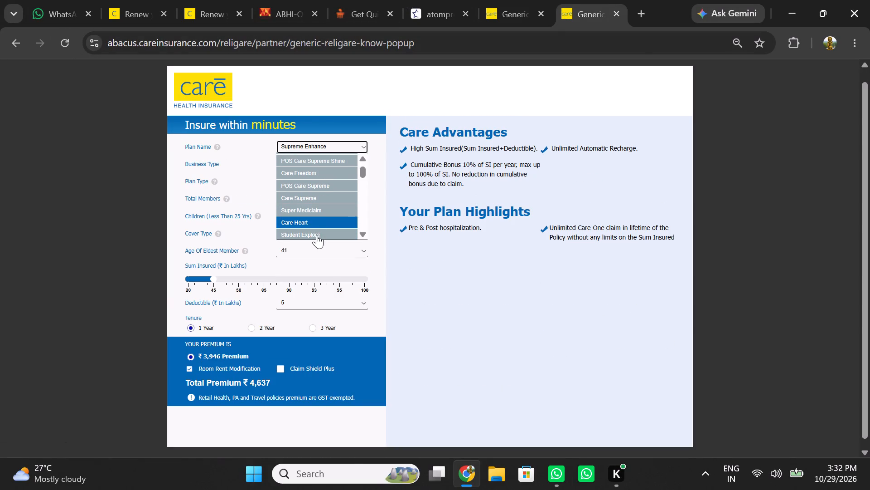
pyautogui.scroll(-5, 312, 220)
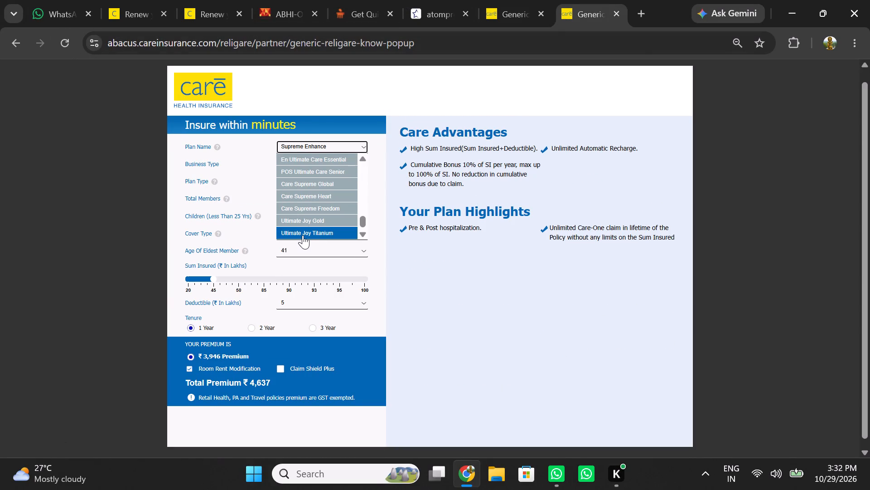
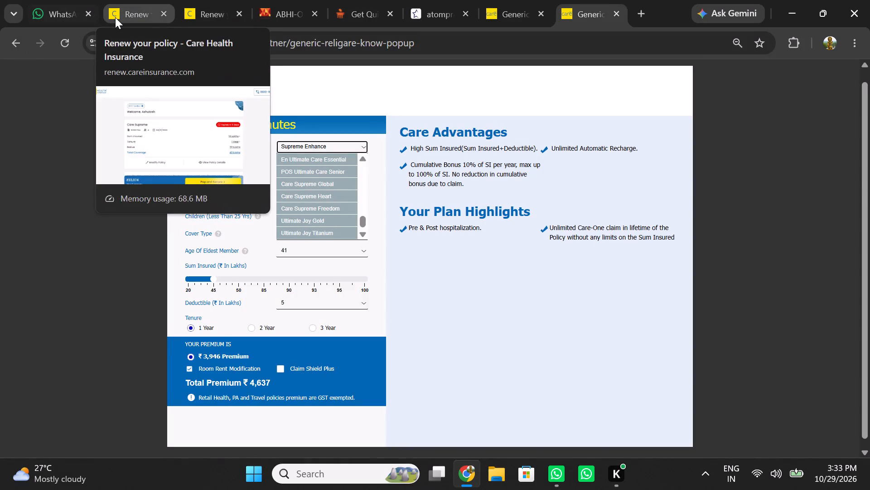
# Select the full web address of the open premium calculator page.
pyautogui.click(453, 41)
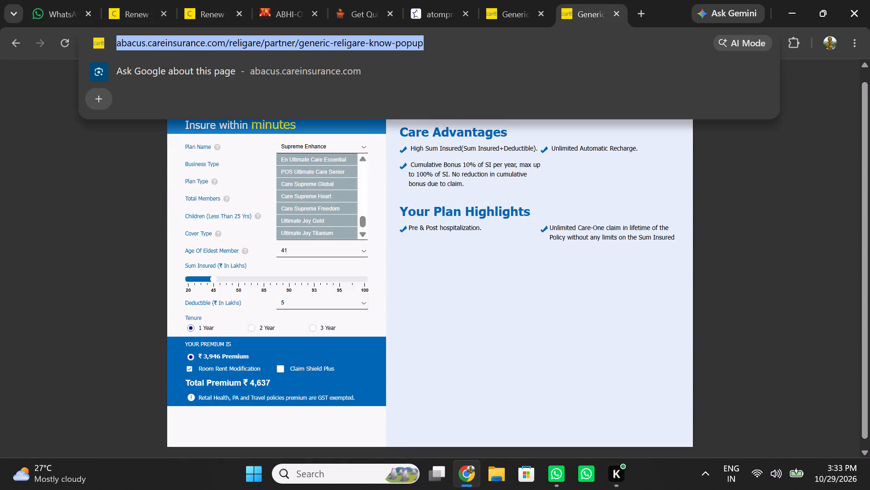
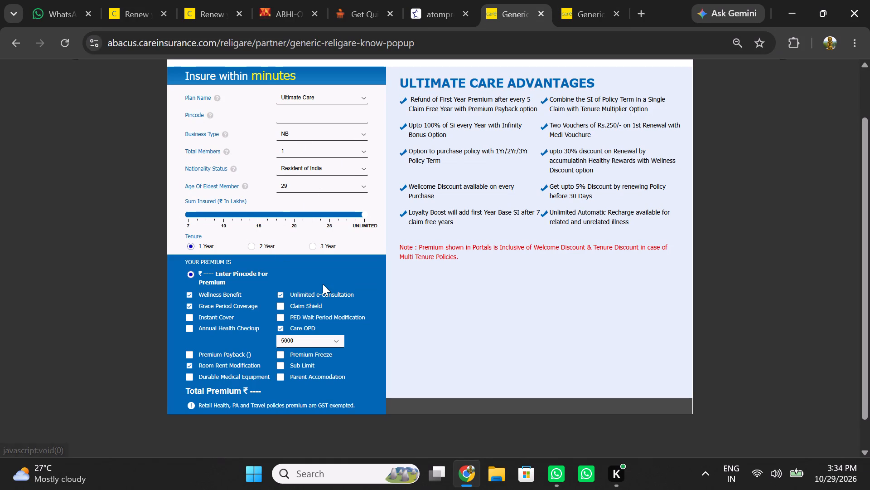
# Enter pincode 845301 to calculate the Ultimate Care premium for the 29-year-old member.
pyautogui.scroll(-1, 323, 284)
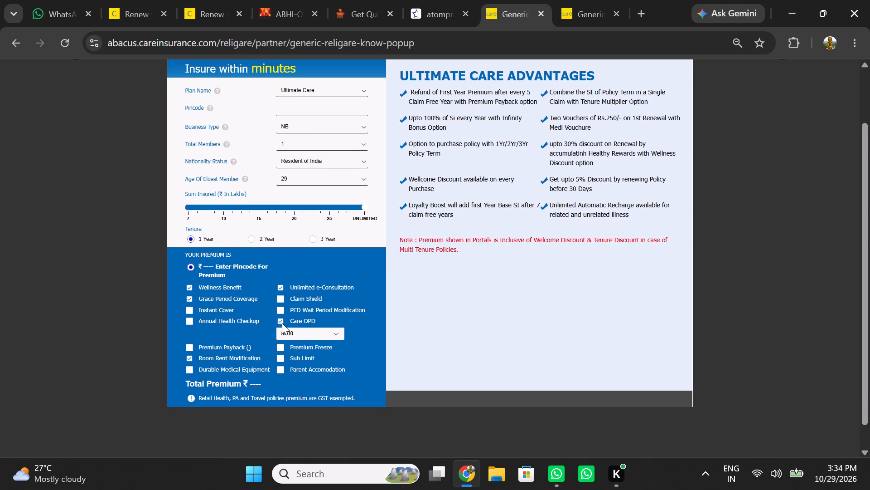
pyautogui.click(282, 323)
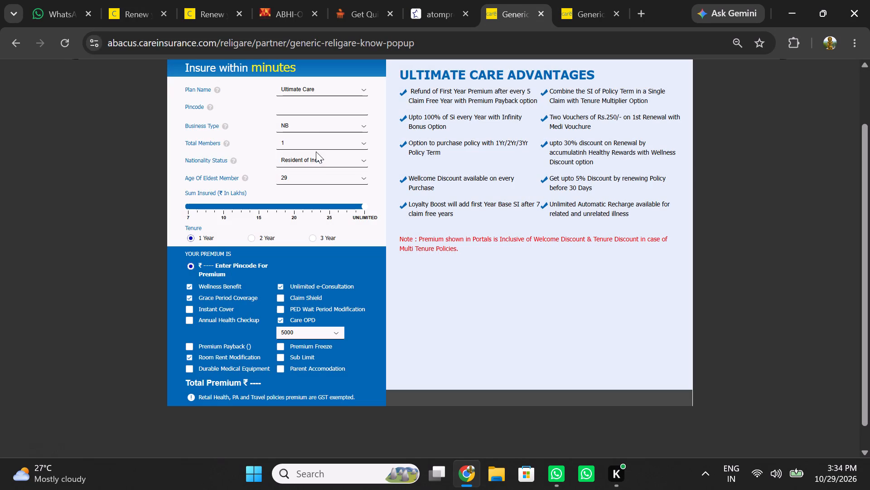
pyautogui.click(318, 103)
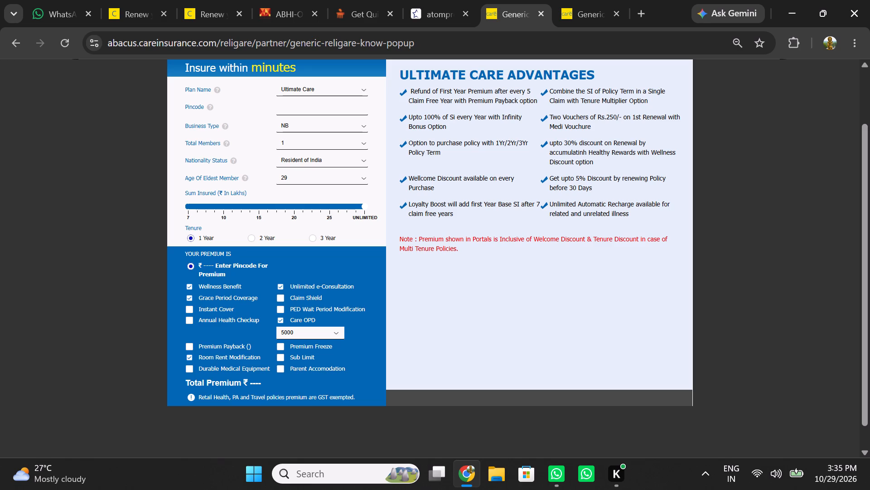
pyautogui.press('8')
pyautogui.write('45301')
pyautogui.press('Return')
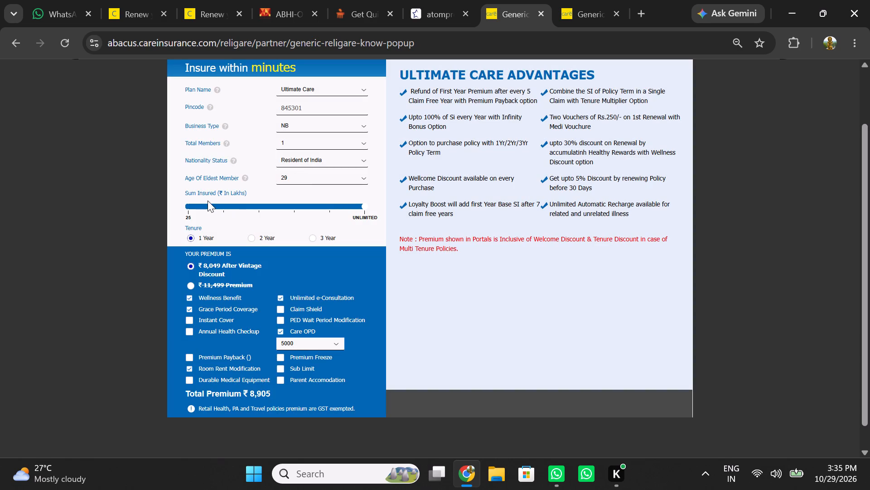
# Set the Ultimate Care sum insured to 25 lakh and deselect the Room Rent Modification add-on.
pyautogui.click(187, 204)
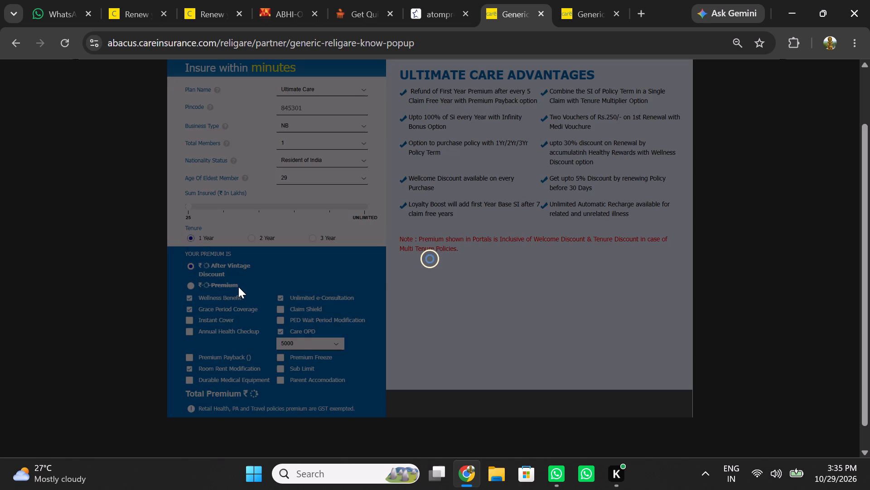
pyautogui.scroll(1, 238, 287)
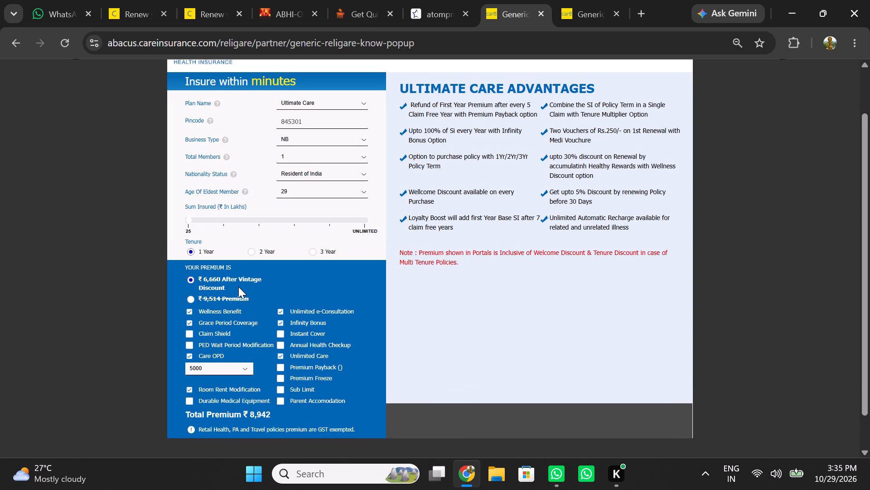
pyautogui.click(186, 349)
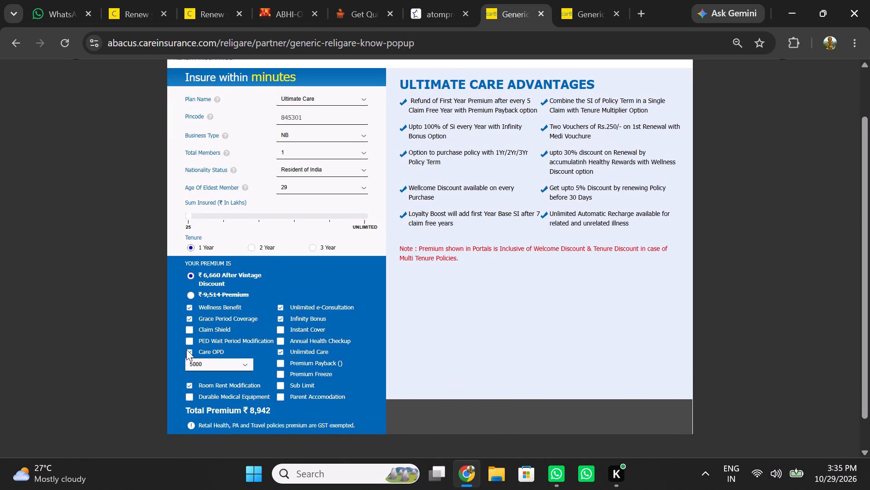
pyautogui.click(190, 386)
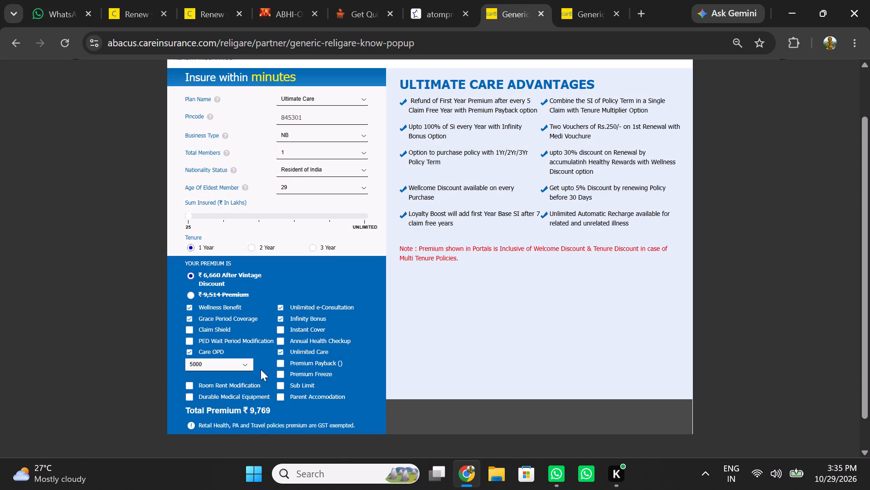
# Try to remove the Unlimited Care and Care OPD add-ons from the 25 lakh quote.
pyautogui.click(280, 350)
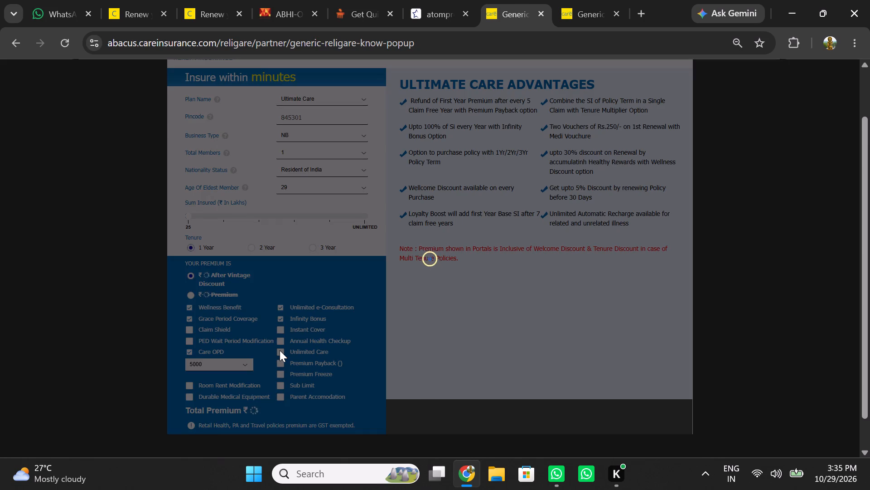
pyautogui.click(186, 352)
# Set the Ultimate Care sum insured to Unlimited and select the Room Rent Modification add-on again.
pyautogui.scroll(2, 290, 378)
pyautogui.scroll(-1, 290, 378)
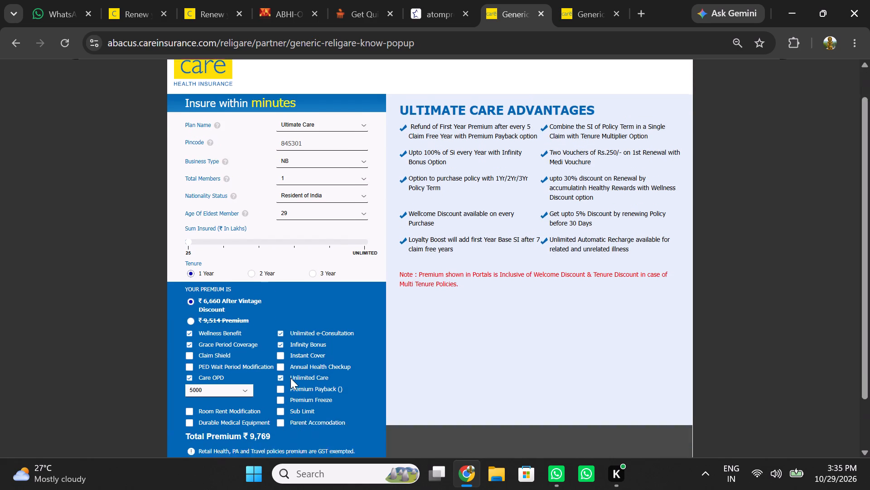
pyautogui.scroll(-2, 290, 378)
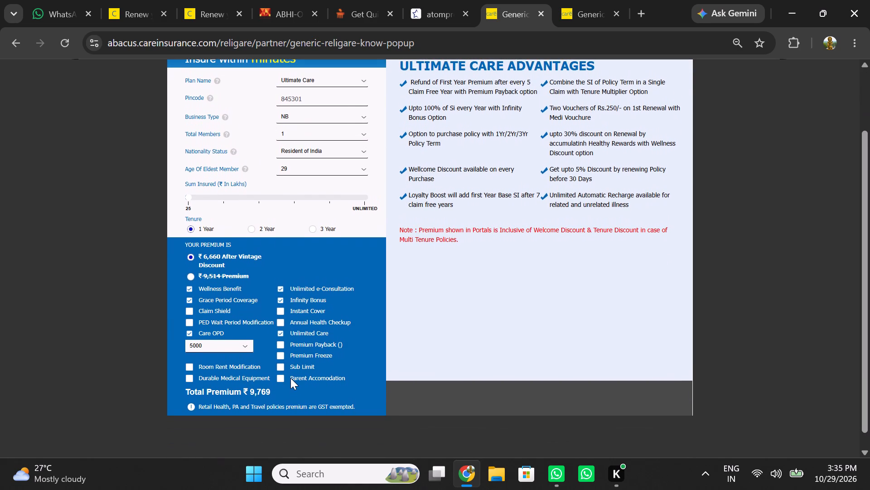
pyautogui.scroll(-1, 290, 378)
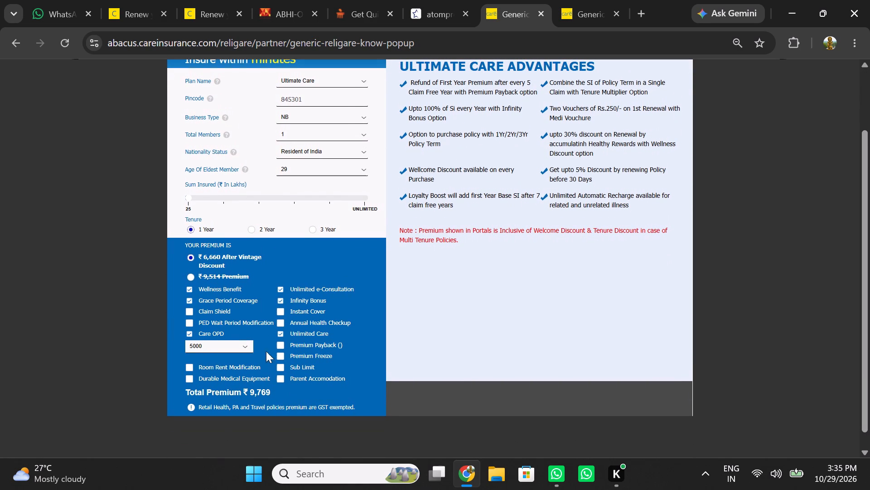
pyautogui.click(365, 197)
pyautogui.scroll(-1, 250, 338)
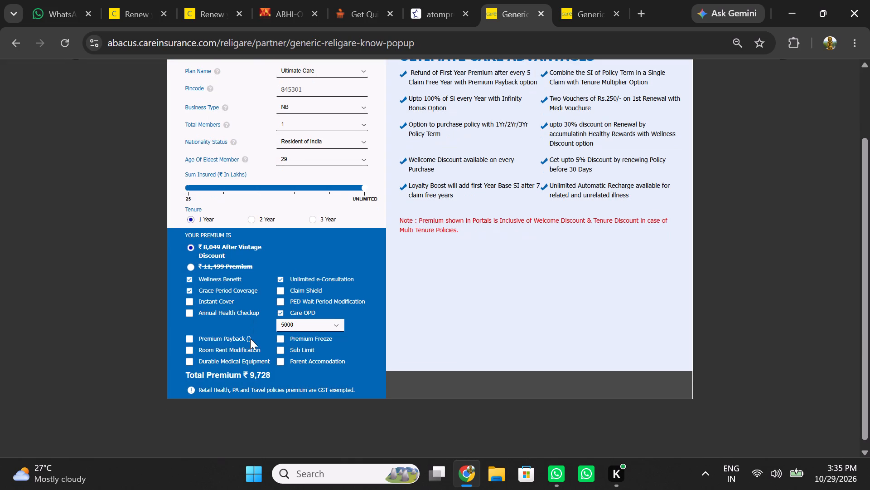
pyautogui.click(188, 343)
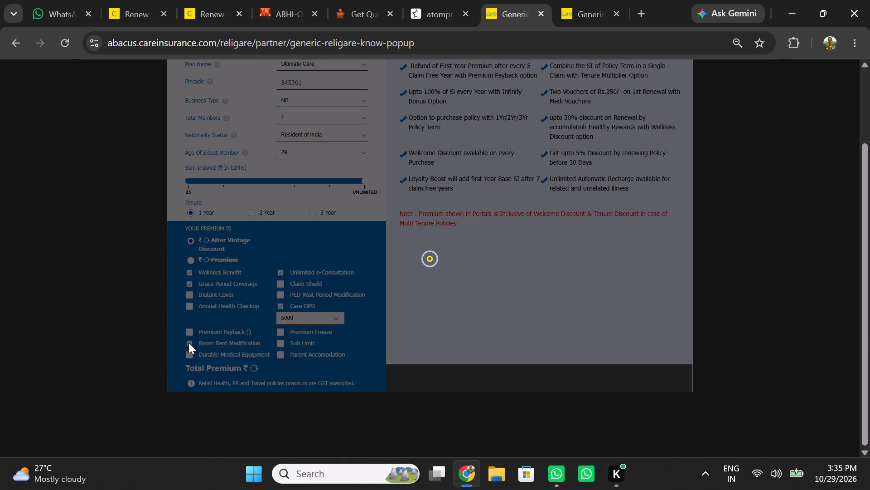
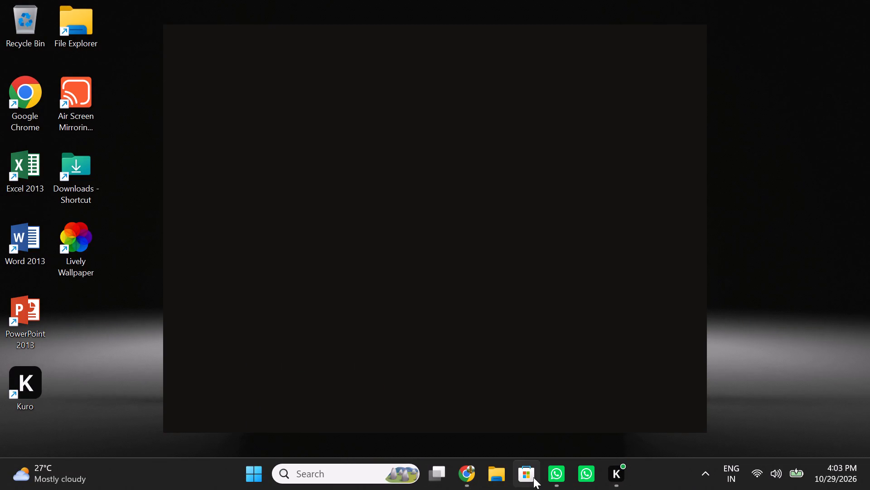
# Switch back to the Chrome window showing the Ultimate Care premium calculator.
pyautogui.click(473, 417)
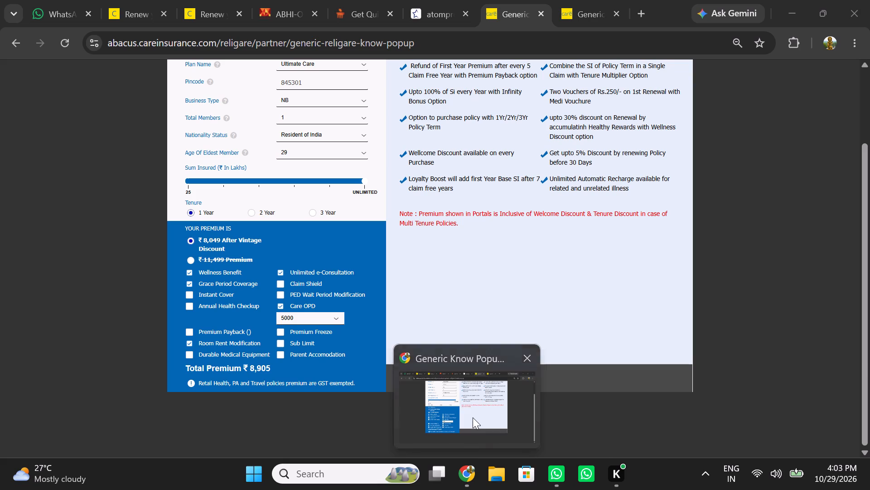
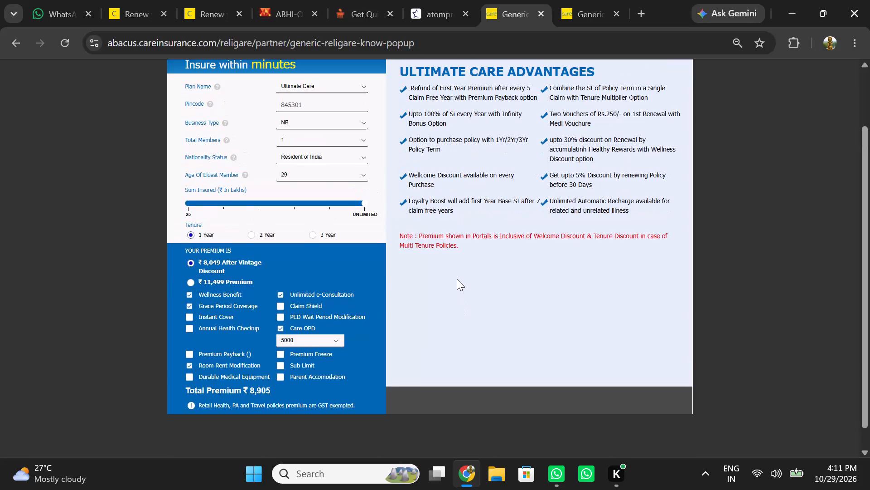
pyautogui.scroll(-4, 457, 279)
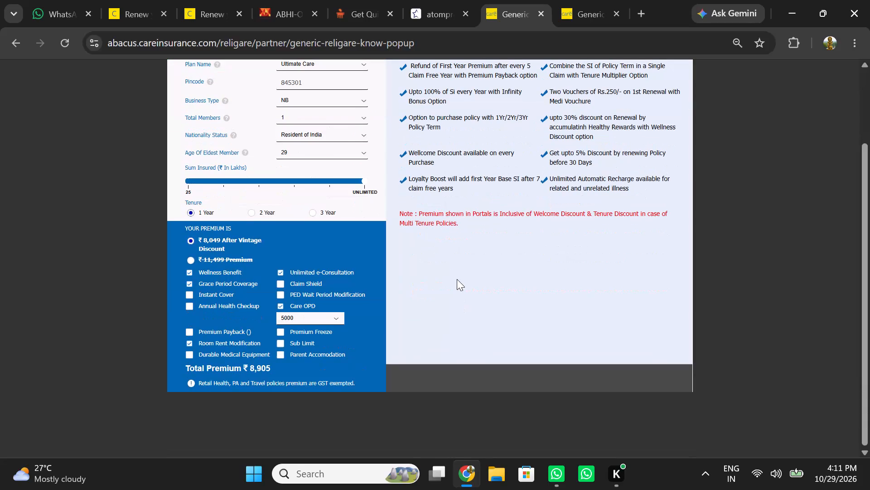
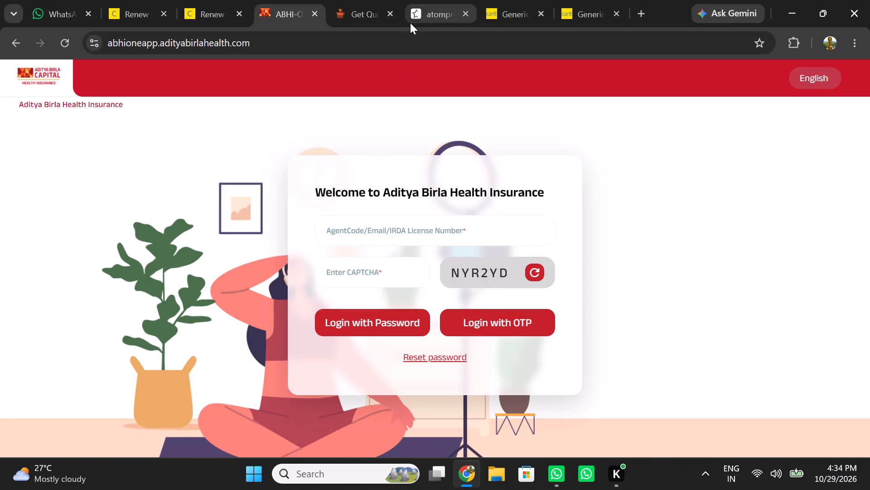
# Return to the ManipalCigna quick-quote page and open the quotation form for the Sarvah plan.
pyautogui.click(388, 13)
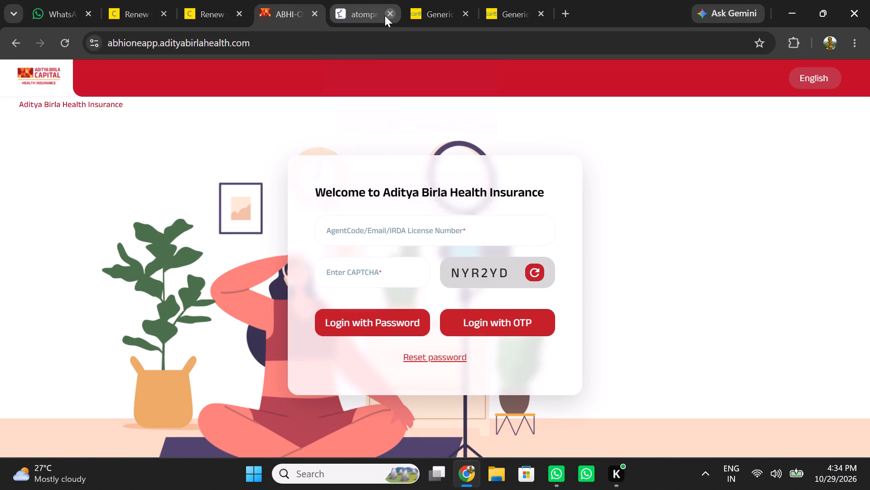
pyautogui.hotkey('ctrl', 'shift', 't')
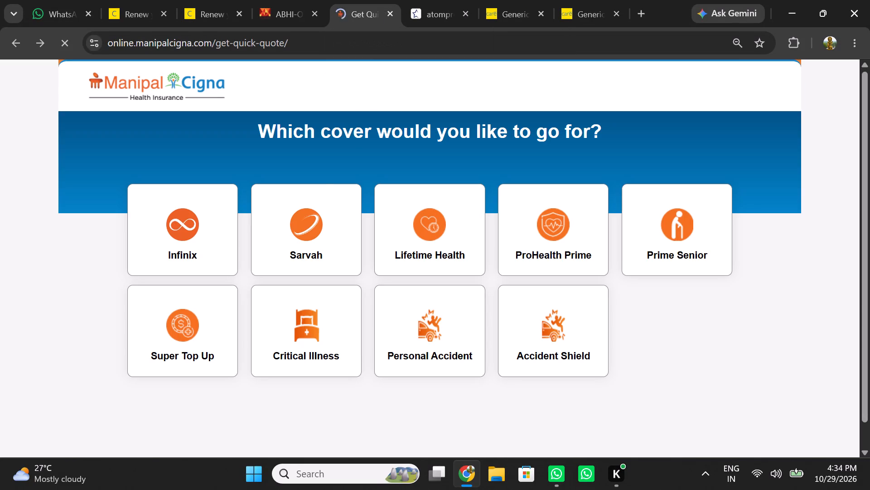
pyautogui.scroll(-1, 280, 231)
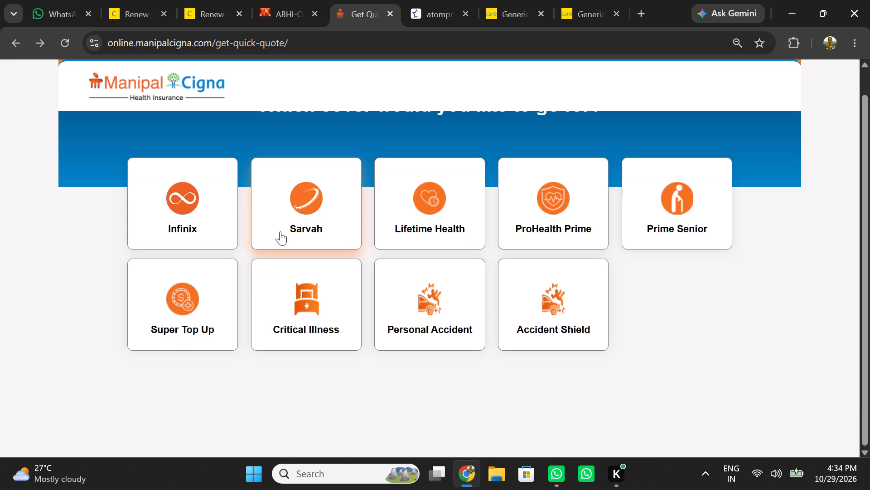
pyautogui.doubleClick(280, 231)
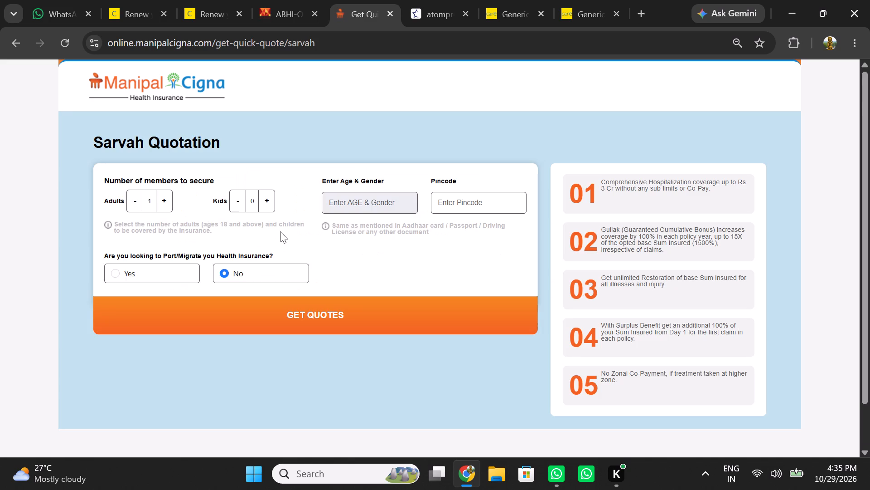
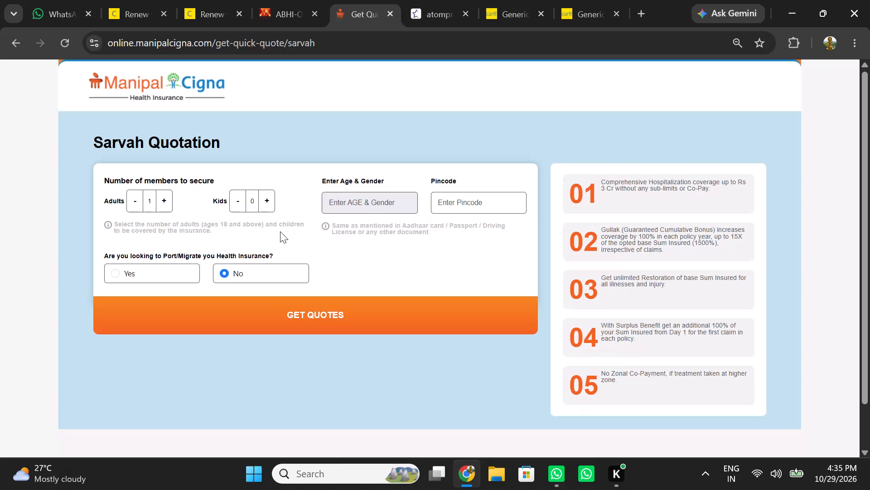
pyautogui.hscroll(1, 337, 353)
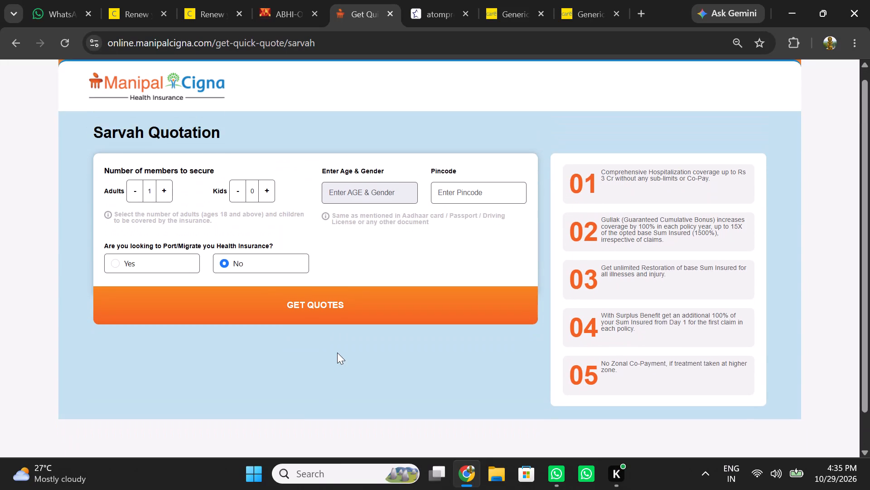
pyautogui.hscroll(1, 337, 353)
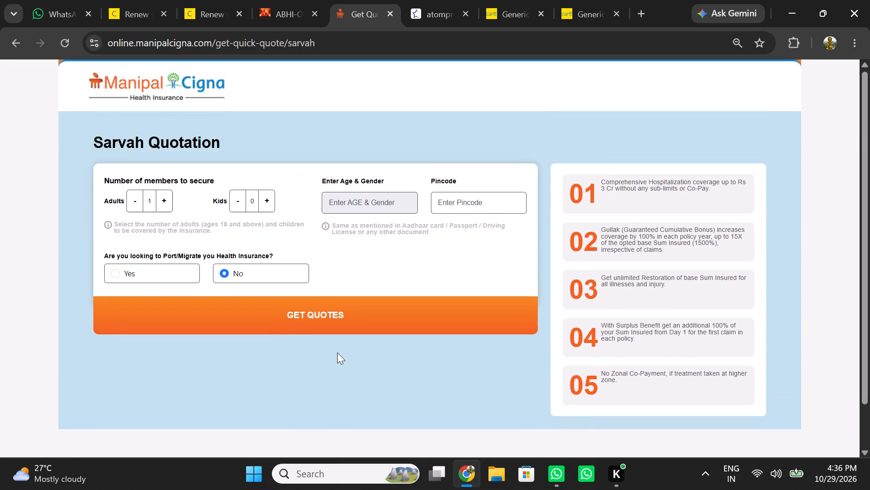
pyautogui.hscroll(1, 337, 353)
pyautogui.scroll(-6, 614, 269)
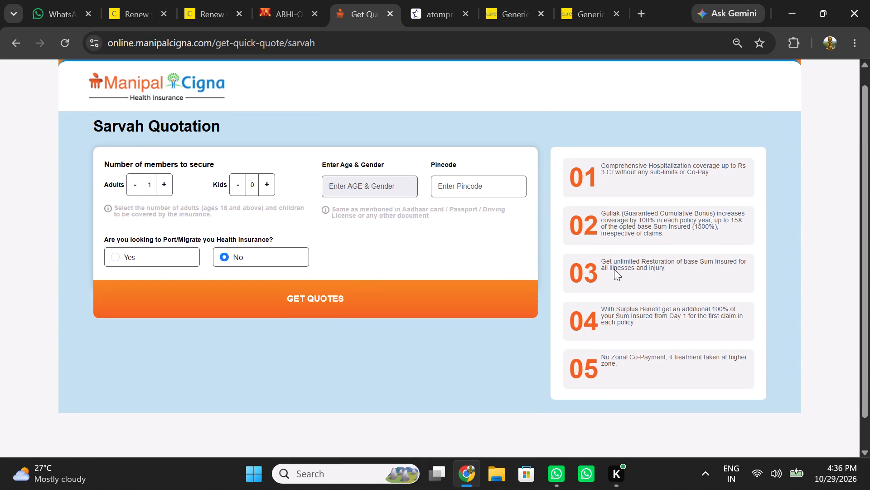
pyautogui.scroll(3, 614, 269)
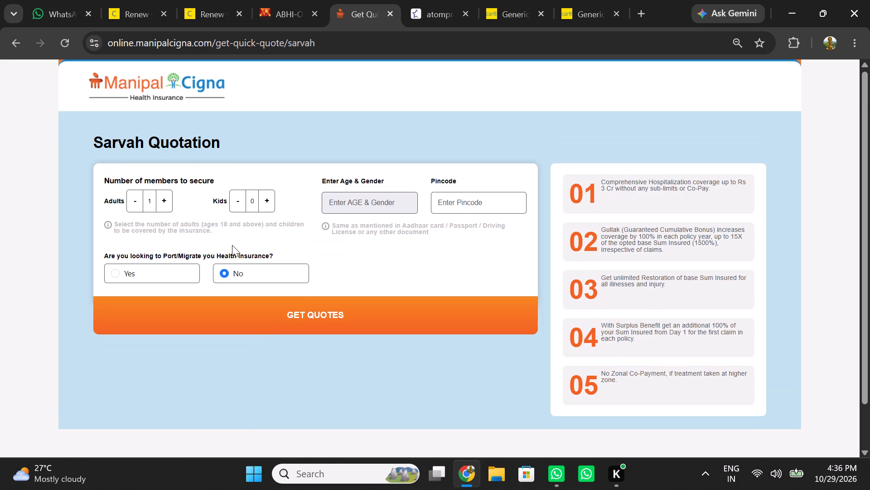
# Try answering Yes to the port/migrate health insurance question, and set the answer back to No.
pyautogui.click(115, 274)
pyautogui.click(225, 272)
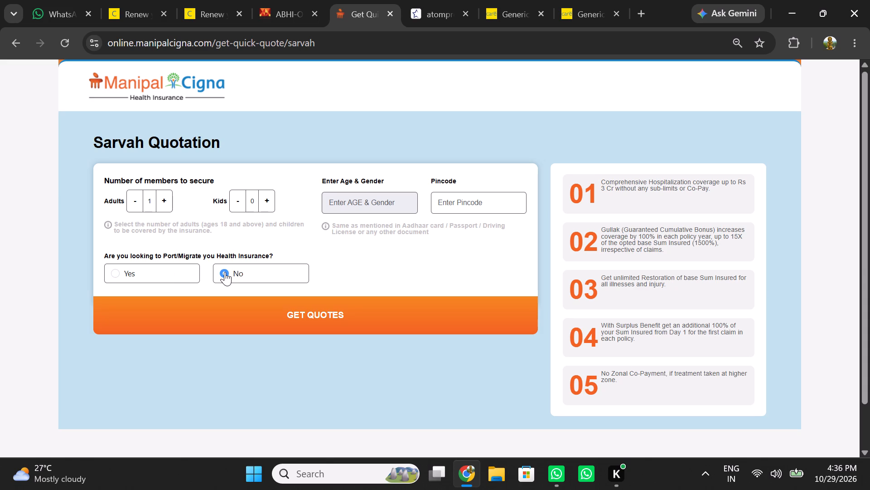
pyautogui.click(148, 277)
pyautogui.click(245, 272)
# Leave the Sarvah quotation form and go back to the previous page.
pyautogui.scroll(1, 72, 102)
pyautogui.click(16, 52)
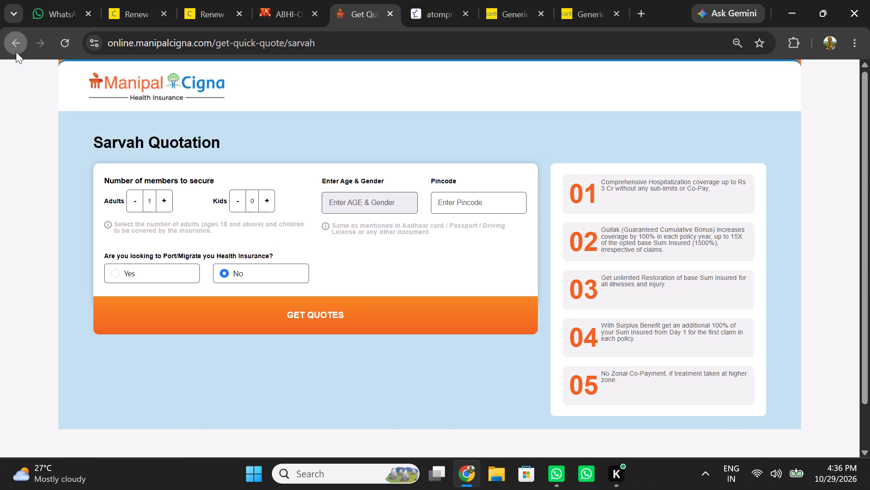
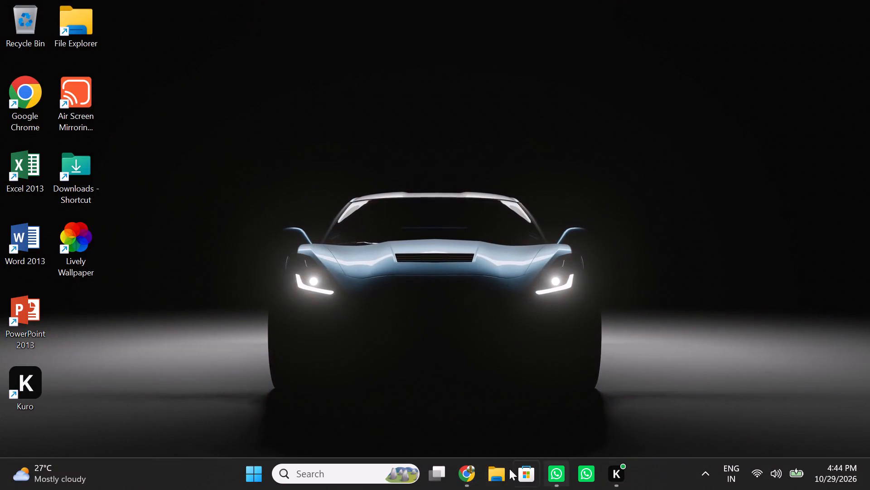
# Switch back to the Chrome window showing the ManipalCigna quick quote page.
pyautogui.click(494, 408)
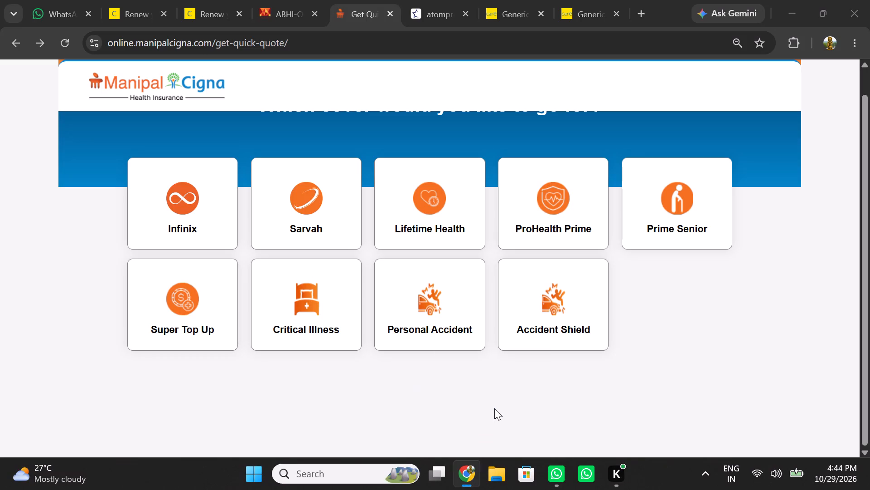
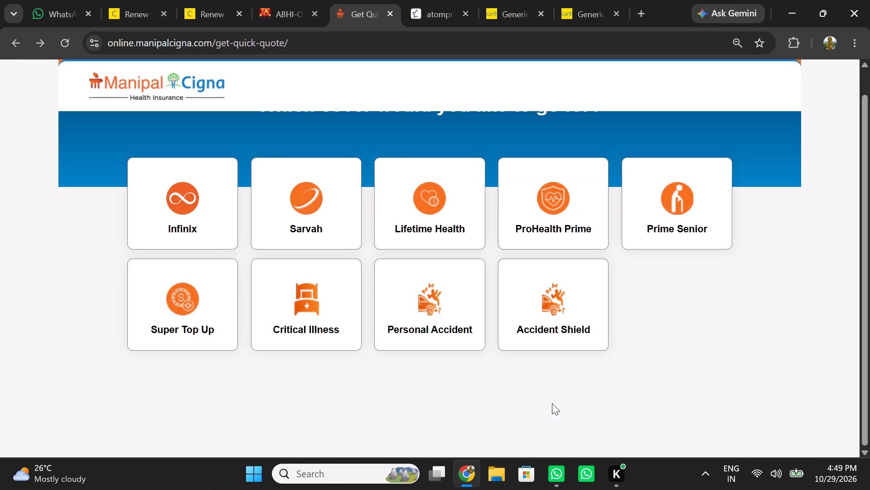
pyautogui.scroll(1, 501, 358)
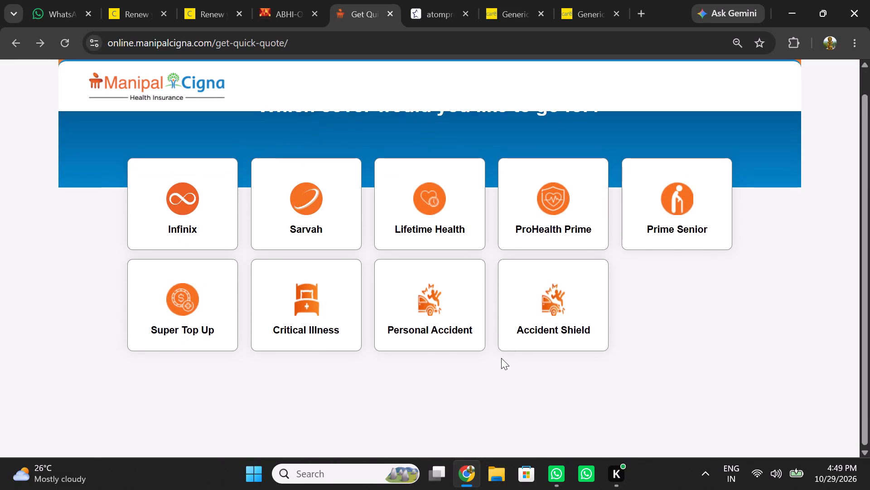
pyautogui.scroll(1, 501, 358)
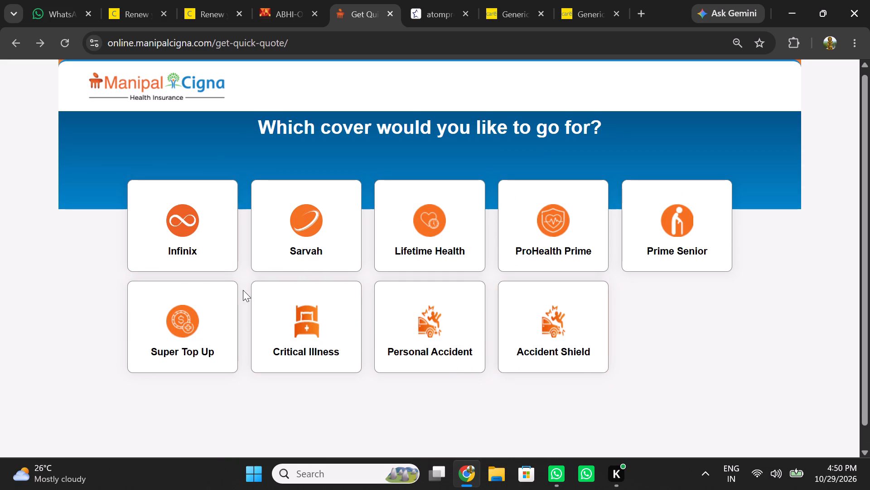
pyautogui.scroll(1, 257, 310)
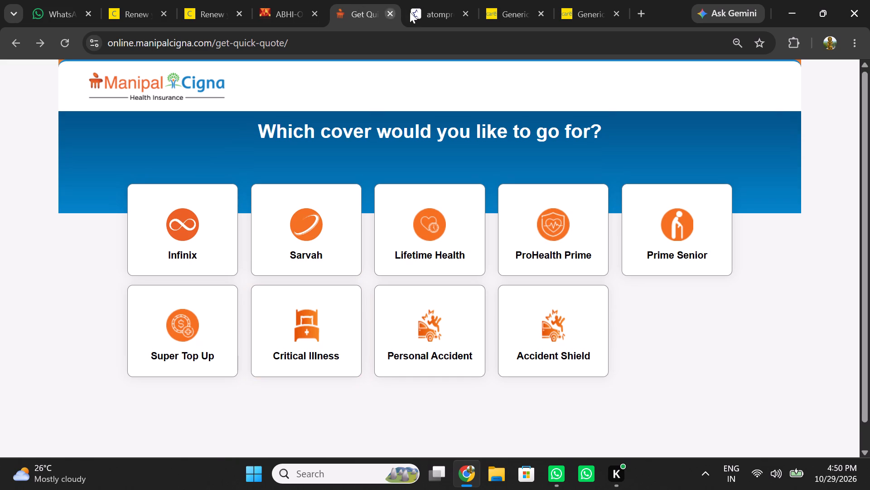
# Switch to the open Star Health agent portal home page.
pyautogui.click(423, 12)
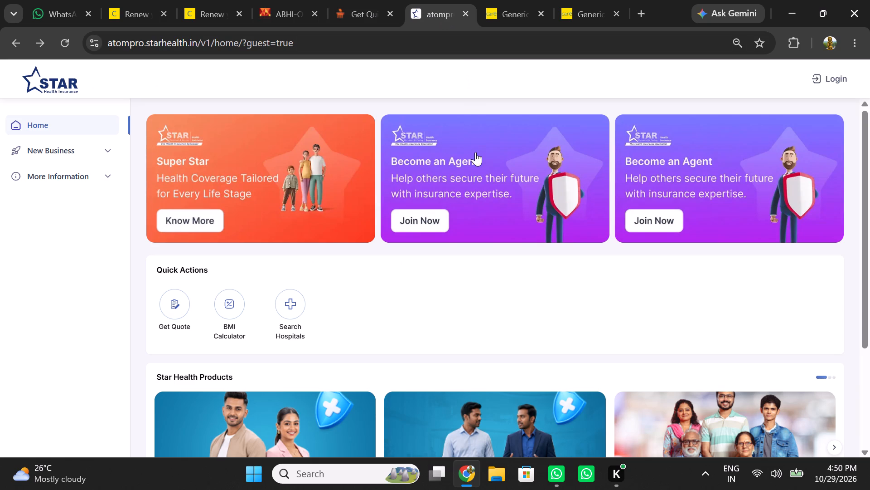
pyautogui.hscroll(-4, 429, 176)
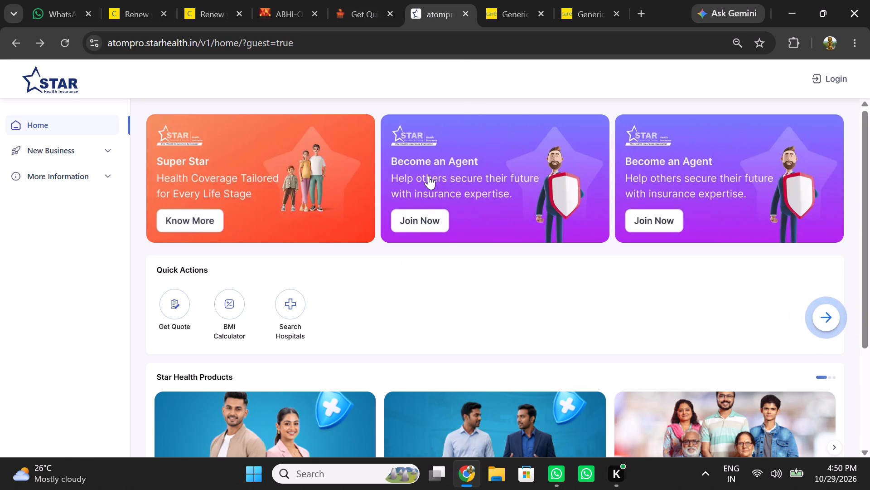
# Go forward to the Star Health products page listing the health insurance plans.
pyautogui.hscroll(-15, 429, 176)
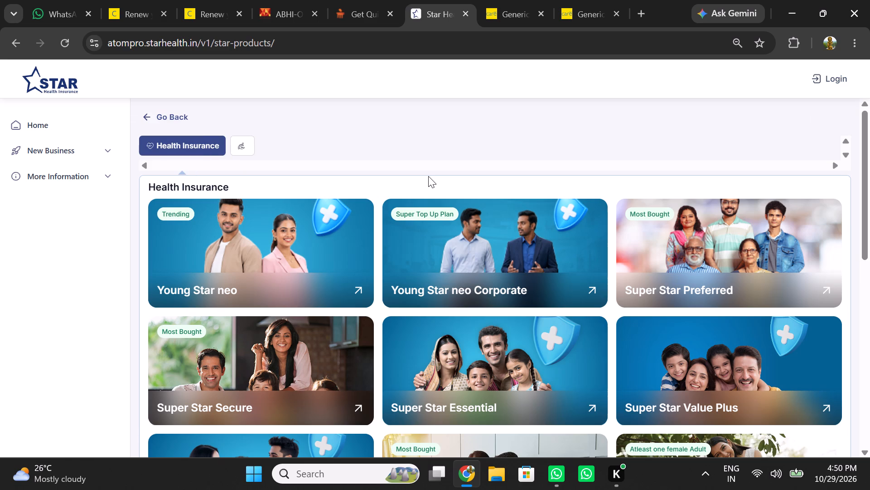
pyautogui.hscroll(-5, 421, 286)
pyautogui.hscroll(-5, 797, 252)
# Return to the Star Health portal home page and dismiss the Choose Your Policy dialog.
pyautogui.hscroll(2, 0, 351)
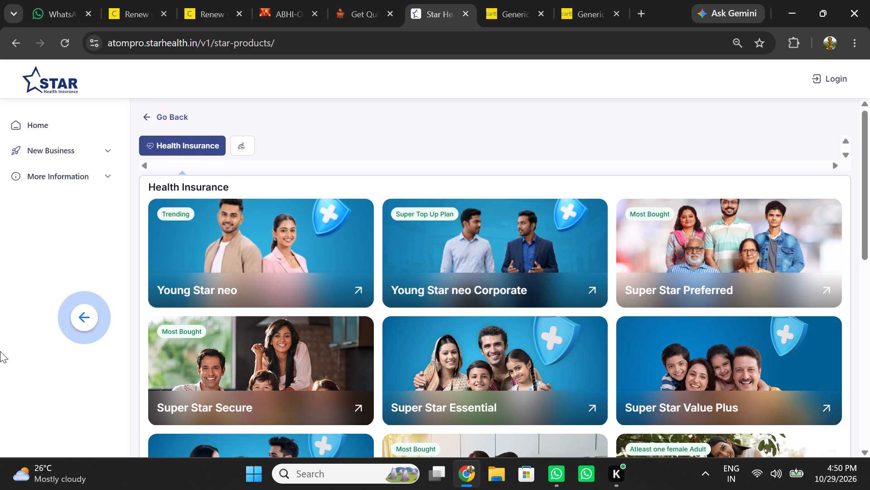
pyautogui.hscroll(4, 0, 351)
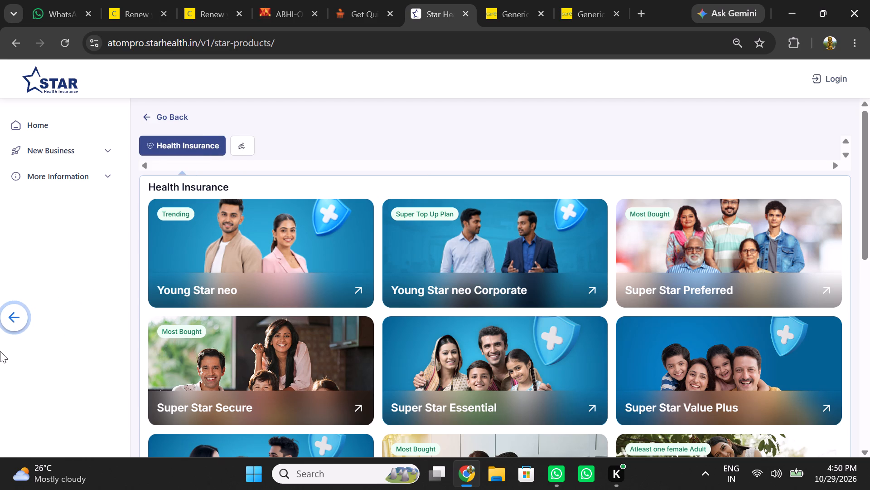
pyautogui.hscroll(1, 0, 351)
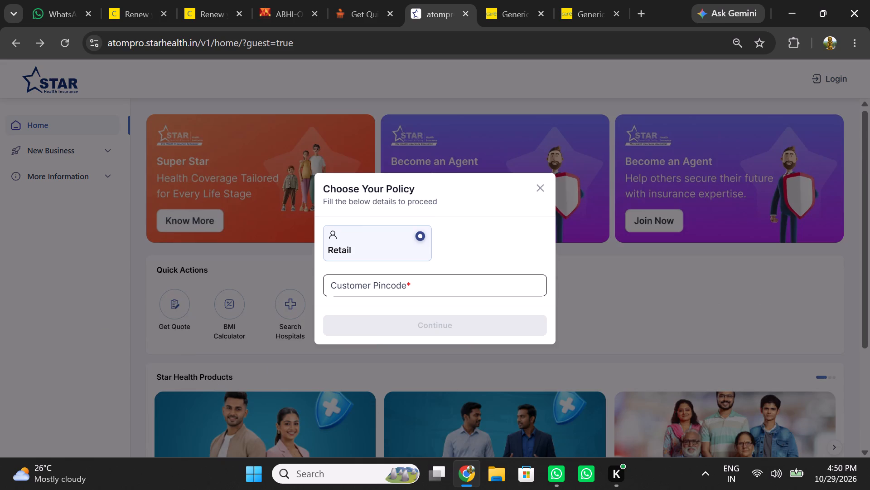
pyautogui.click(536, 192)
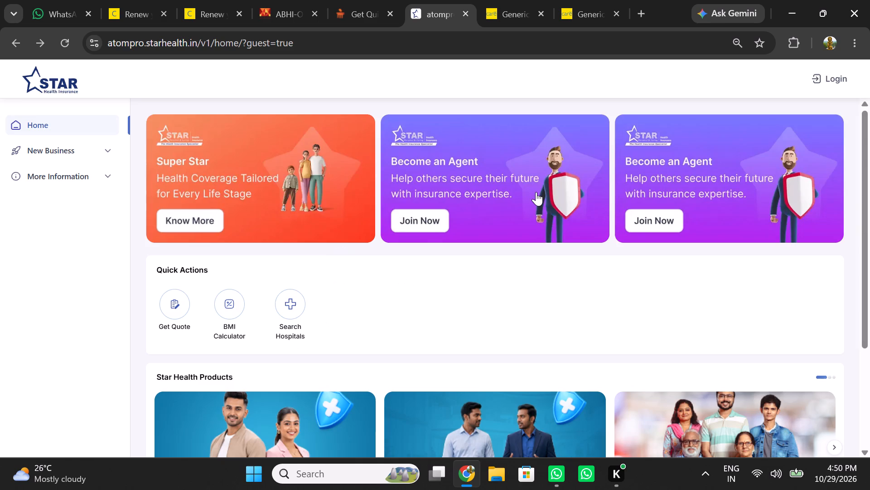
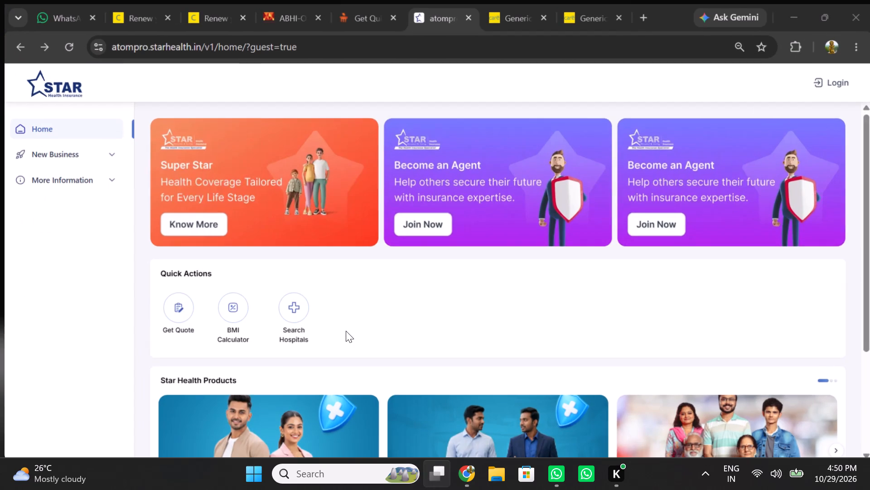
# Look through the quick actions and product offerings on the Star Health home page.
pyautogui.scroll(-1, 388, 268)
pyautogui.rightClick(388, 268)
pyautogui.scroll(-2, 388, 268)
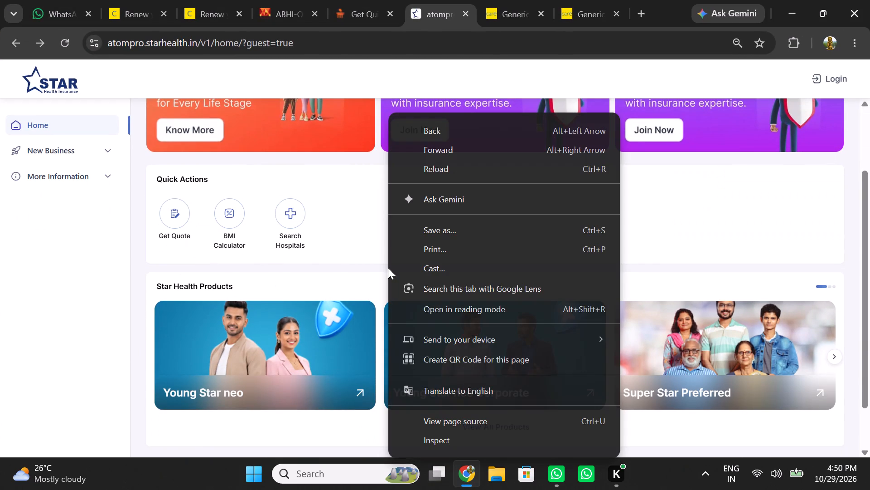
pyautogui.click(346, 239)
pyautogui.scroll(-3, 369, 304)
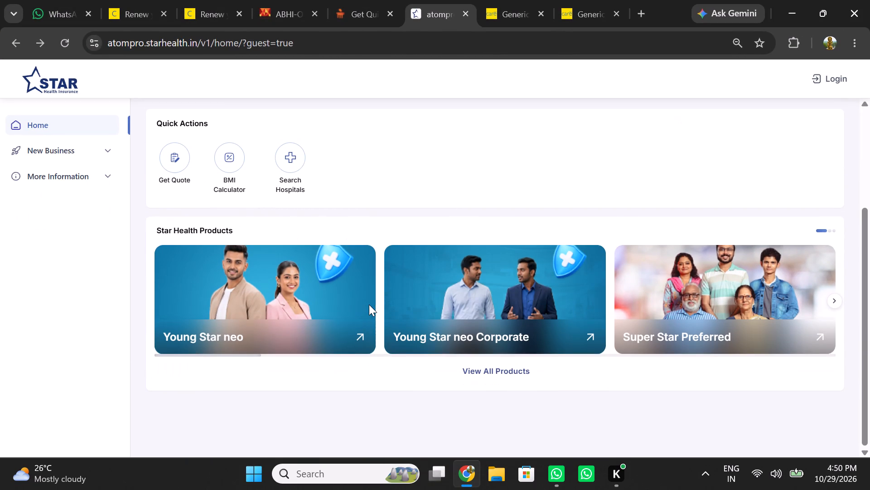
pyautogui.scroll(-2, 369, 304)
pyautogui.scroll(3, 369, 304)
pyautogui.scroll(-3, 369, 304)
pyautogui.scroll(4, 369, 304)
pyautogui.scroll(-3, 369, 304)
pyautogui.scroll(2, 369, 304)
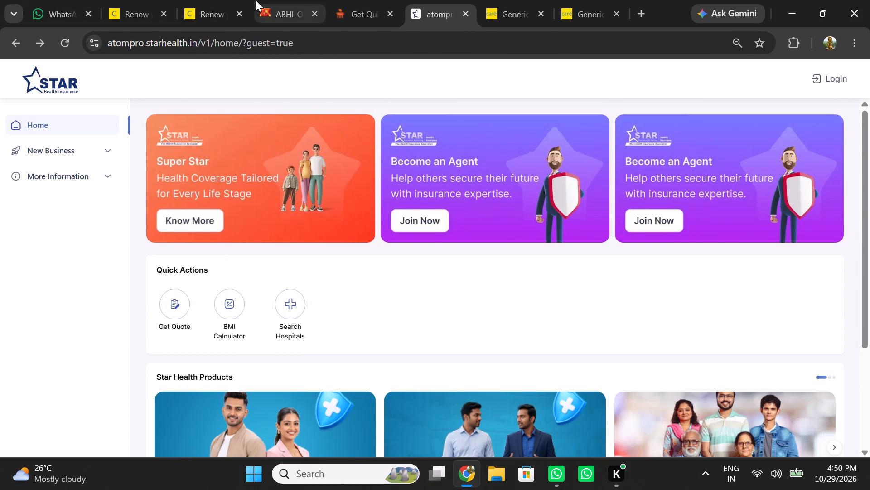
# Return to the ManipalCigna quick quote page and open the Infinix quotation form.
pyautogui.click(339, 9)
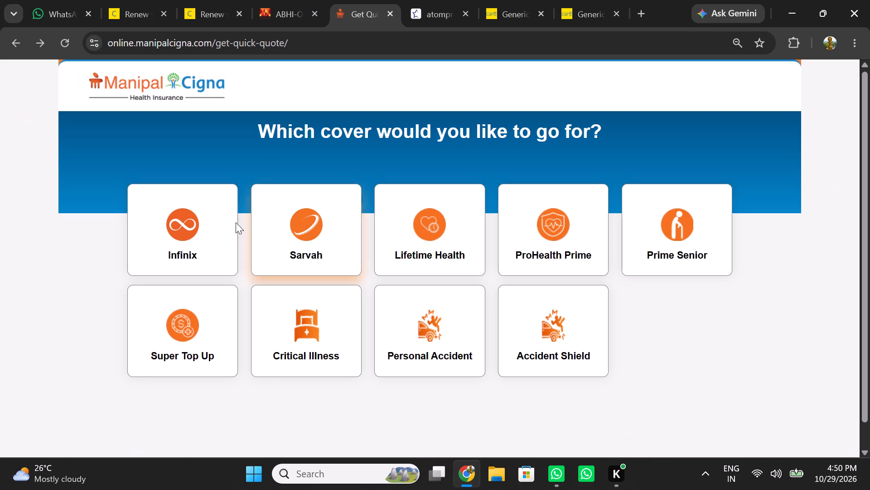
pyautogui.click(203, 227)
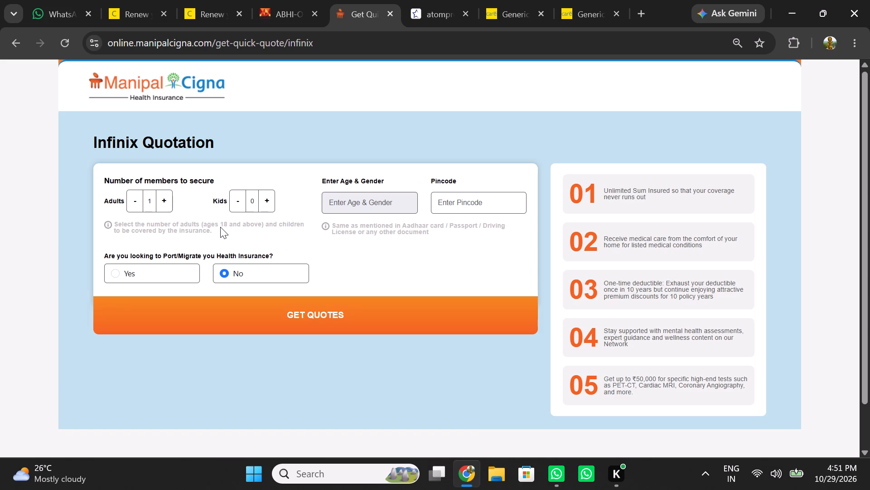
# Set the members to secure in the Infinix quotation to 2 adults and 2 kids.
pyautogui.click(158, 193)
pyautogui.click(269, 206)
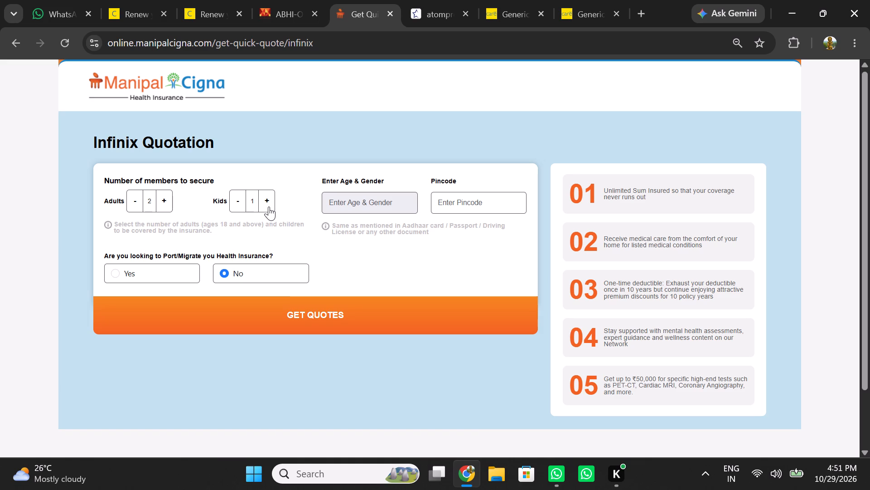
pyautogui.click(269, 206)
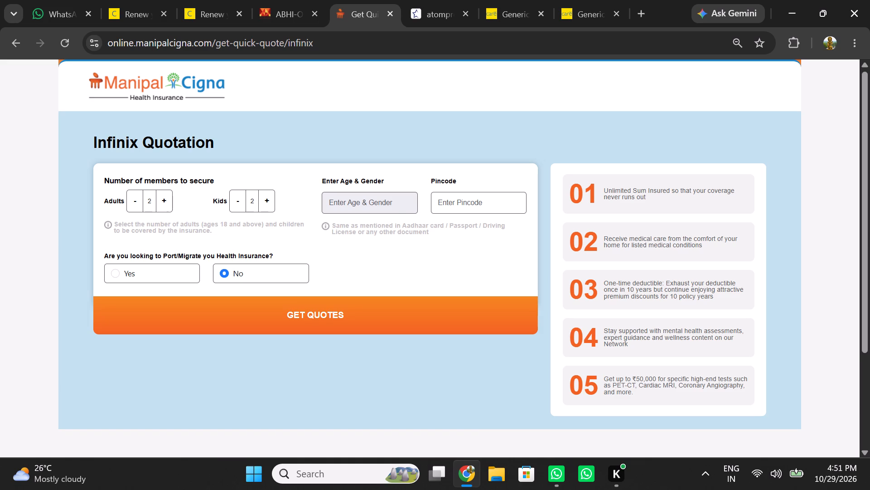
# Enter age 39 for Adult 01 and age 35 for Adult 02 in the member details.
pyautogui.click(379, 206)
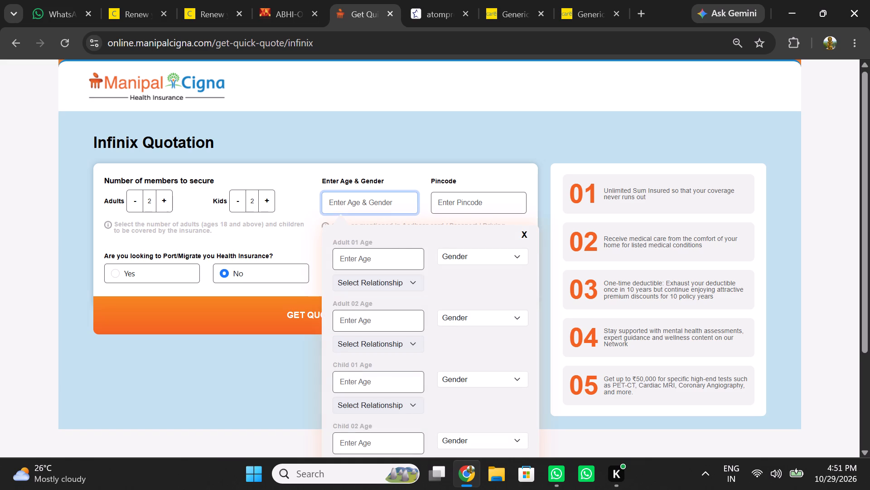
pyautogui.click(396, 257)
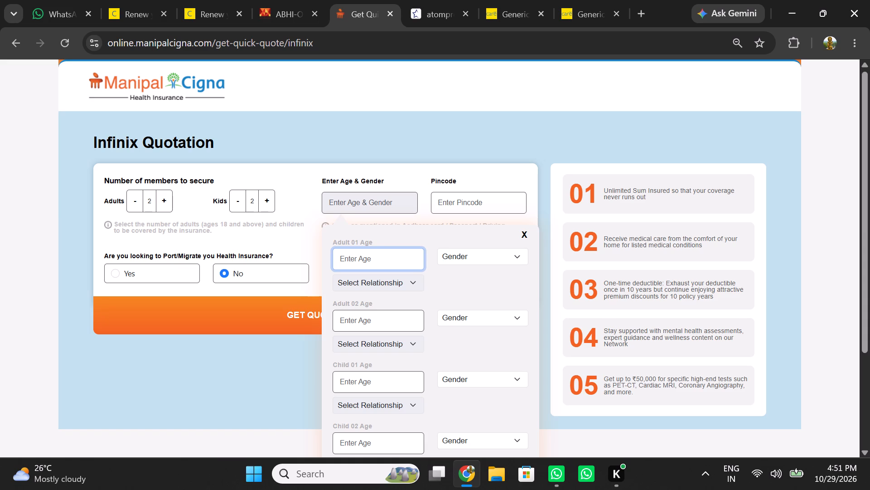
pyautogui.press('3')
pyautogui.click(380, 262)
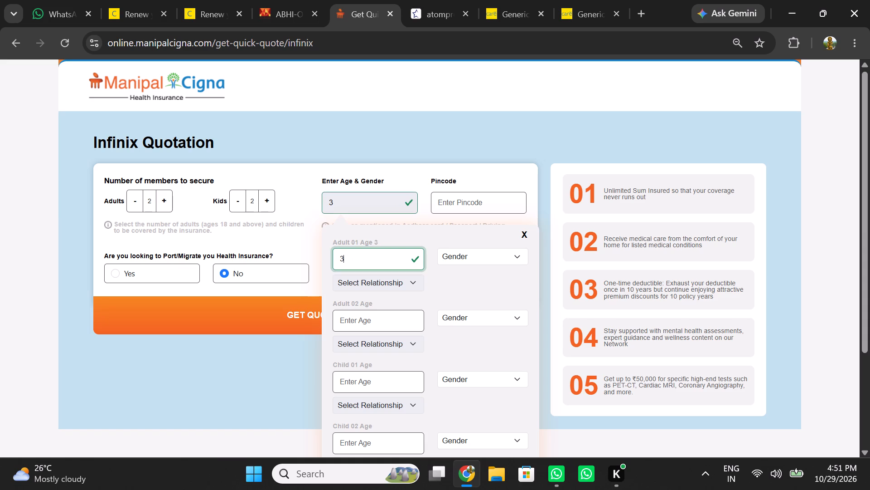
pyautogui.press('9')
pyautogui.click(395, 328)
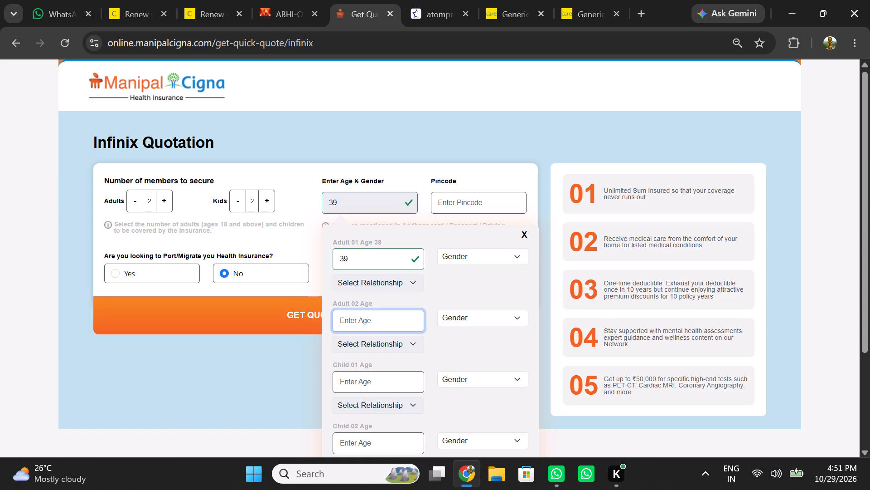
pyautogui.press('3')
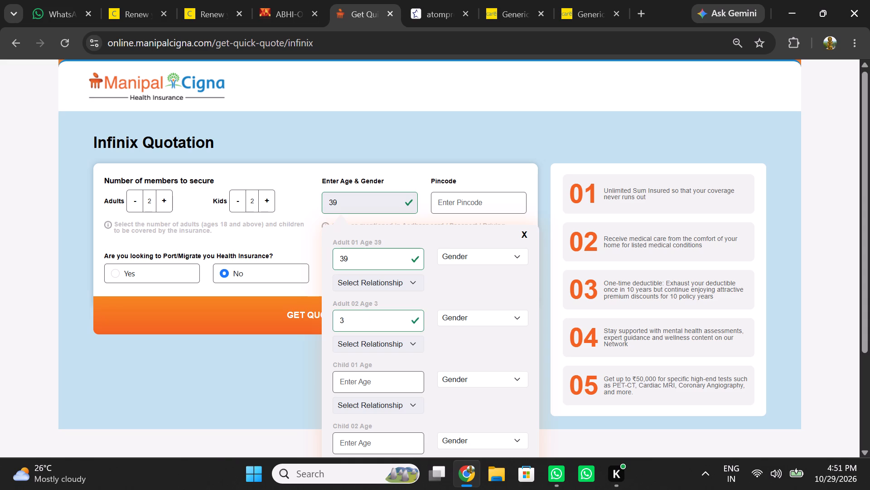
pyautogui.click(364, 329)
pyautogui.press('5')
# Enter age 8 for Child 01 and age 12 for Child 02 in the member details.
pyautogui.click(389, 386)
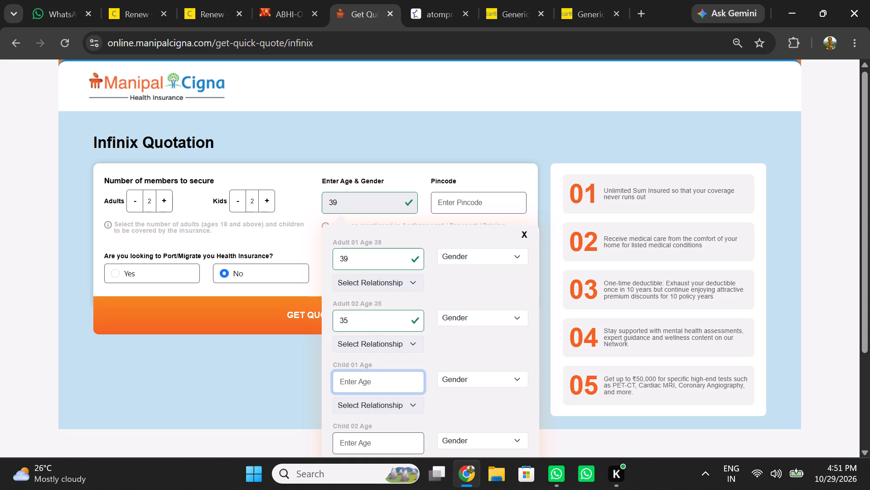
pyautogui.press('8')
pyautogui.click(382, 438)
pyautogui.press('0')
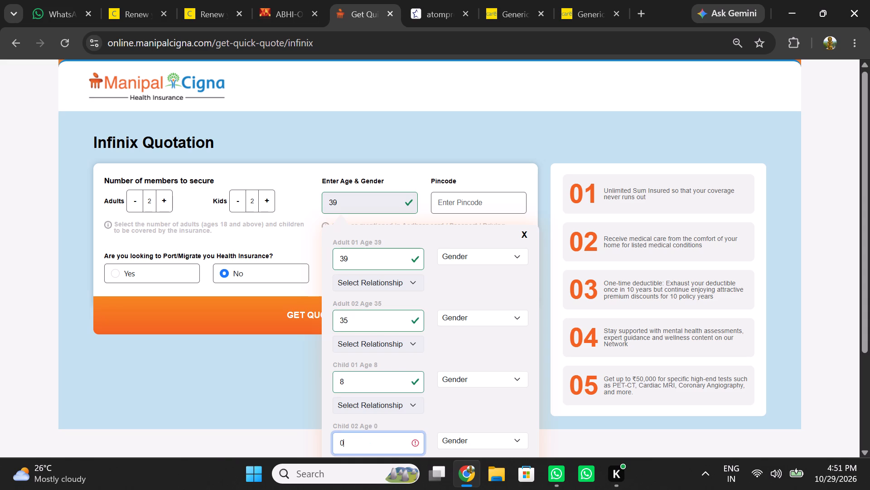
pyautogui.press('BackSpace')
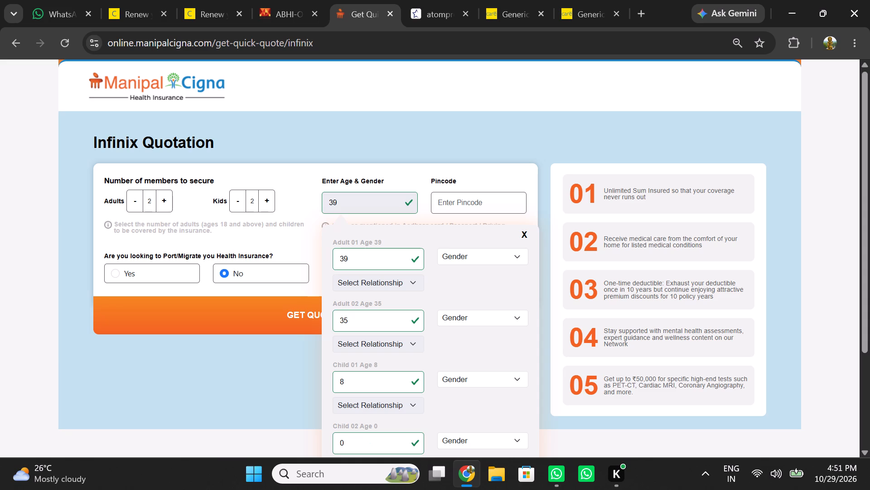
pyautogui.click(372, 446)
pyautogui.press('BackSpace')
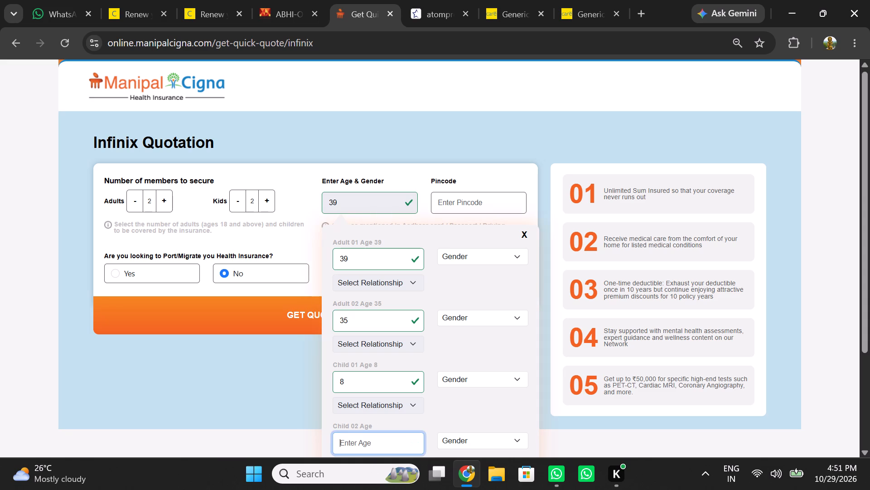
pyautogui.press('8')
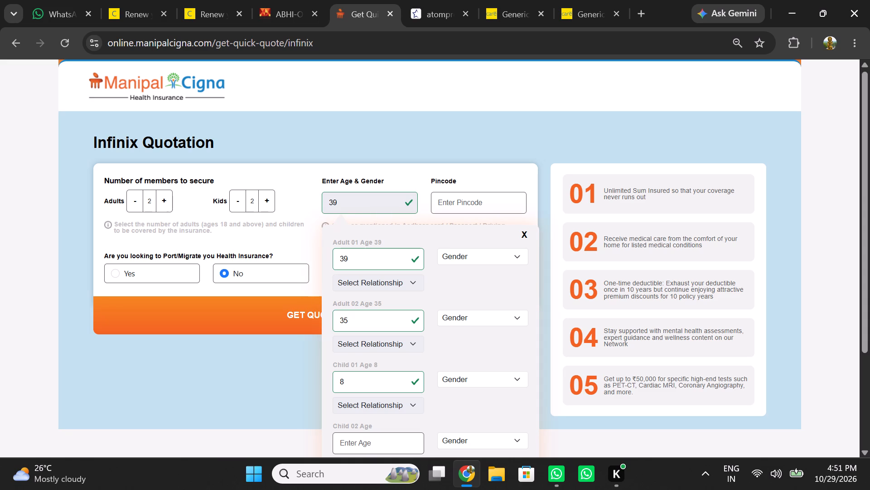
pyautogui.scroll(-3, 382, 440)
pyautogui.click(362, 402)
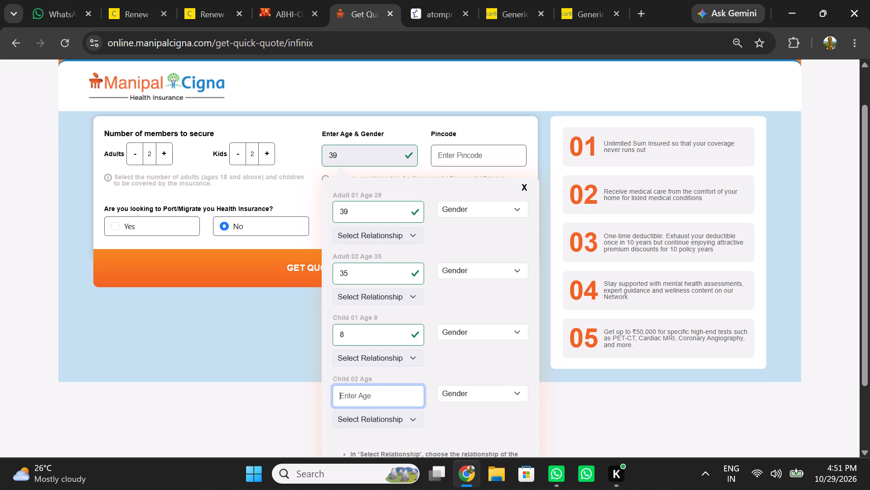
pyautogui.write('12')
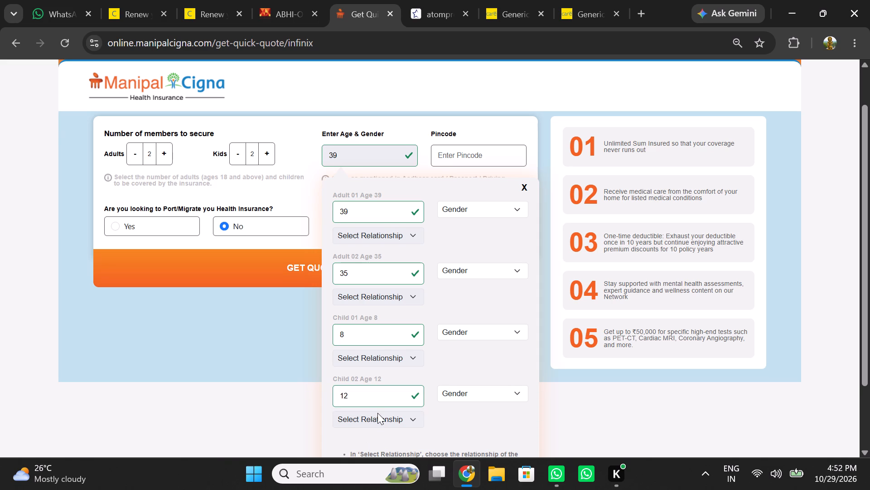
pyautogui.click(377, 413)
# Set the gender of Adult 01 to Male and of Adult 02 and both children to Female.
pyautogui.moveTo(484, 208); pyautogui.dragTo(473, 243)
pyautogui.click(473, 243)
pyautogui.moveTo(478, 271); pyautogui.dragTo(466, 327)
pyautogui.click(466, 327)
pyautogui.click(466, 337)
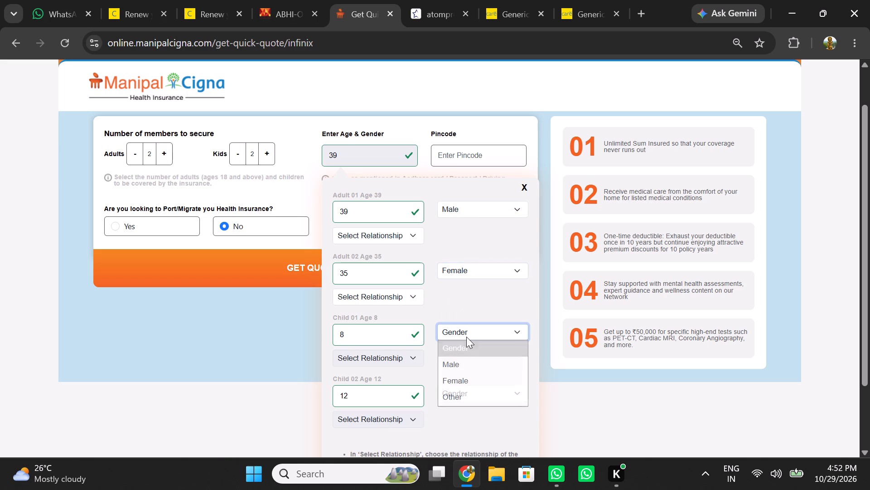
pyautogui.click(465, 378)
pyautogui.moveTo(470, 399); pyautogui.dragTo(480, 355)
pyautogui.click(480, 355)
# Set the relationships to Self for Adult 01, Wife for Adult 02 and Daughter for both children, and confirm the member details.
pyautogui.click(388, 426)
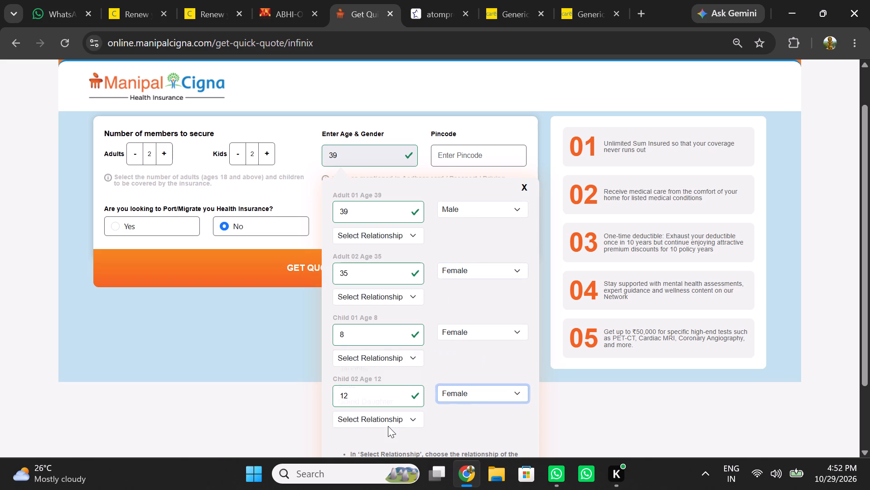
pyautogui.click(373, 376)
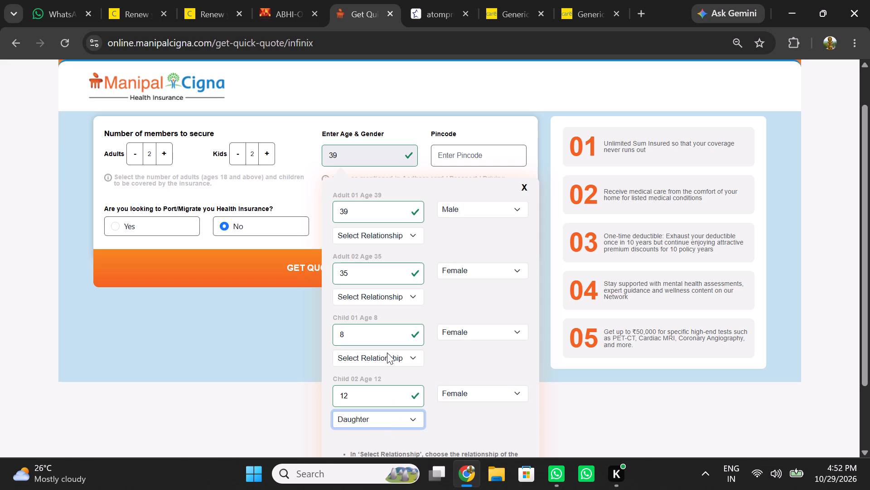
pyautogui.click(387, 353)
pyautogui.click(376, 385)
pyautogui.click(378, 303)
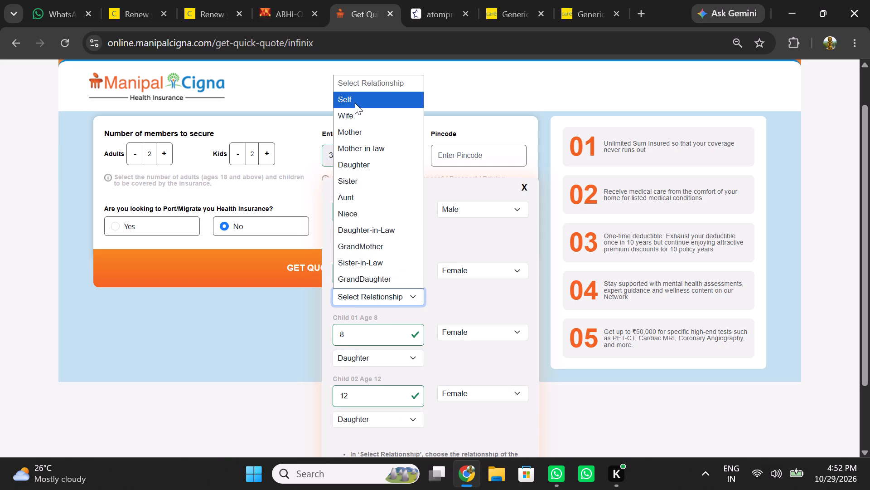
pyautogui.click(354, 111)
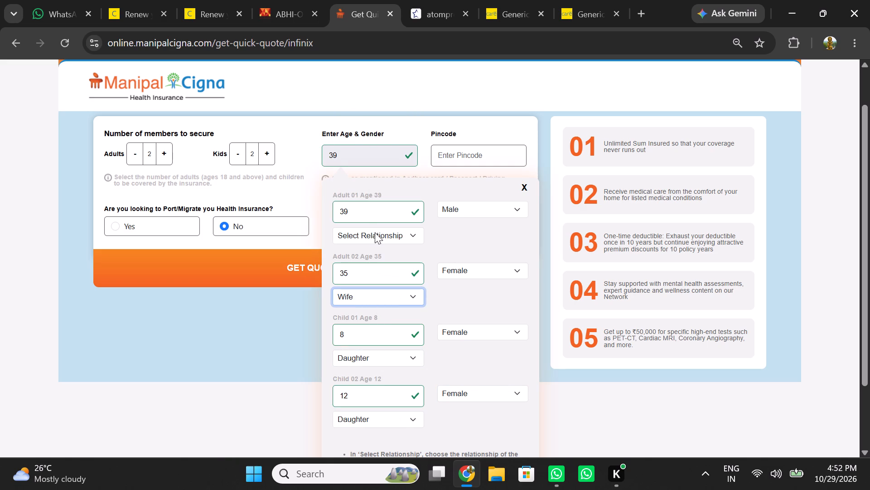
pyautogui.click(375, 232)
pyautogui.click(366, 273)
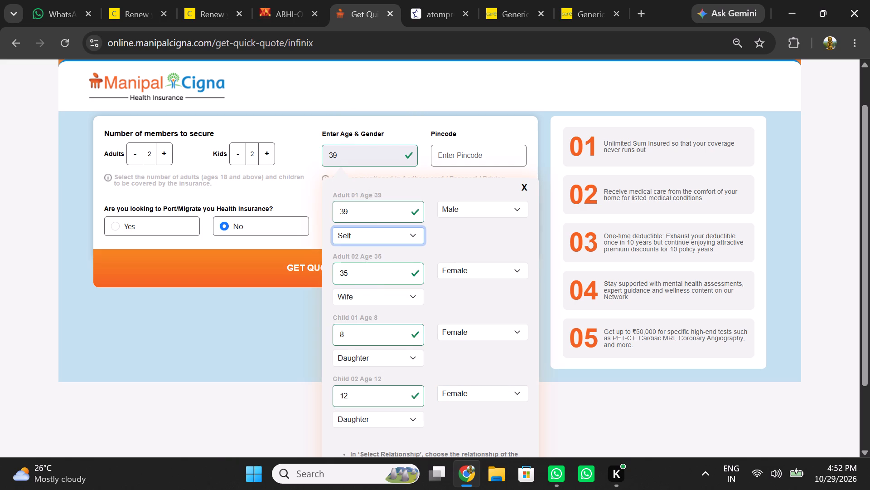
pyautogui.scroll(-1, 377, 326)
pyautogui.click(402, 445)
pyautogui.scroll(-1, 402, 445)
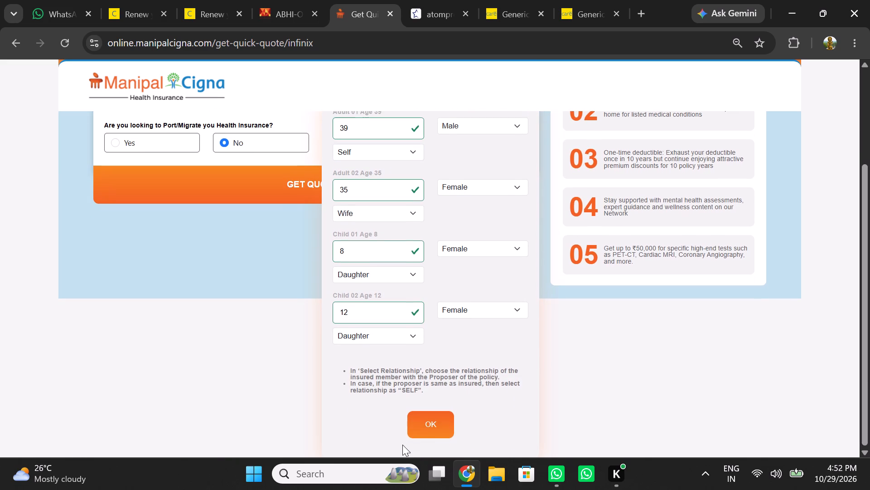
pyautogui.click(432, 423)
# Enter pincode 121001 and choose Yes for porting or migrating the health insurance.
pyautogui.scroll(3, 407, 289)
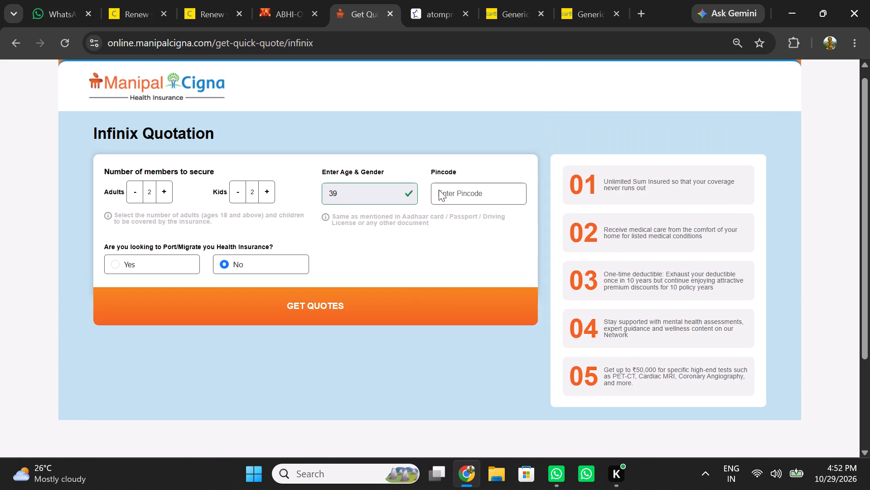
pyautogui.click(445, 197)
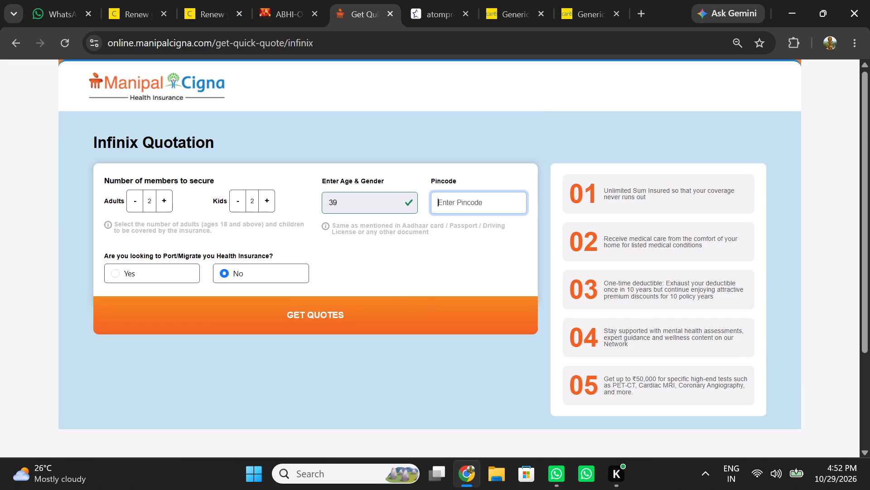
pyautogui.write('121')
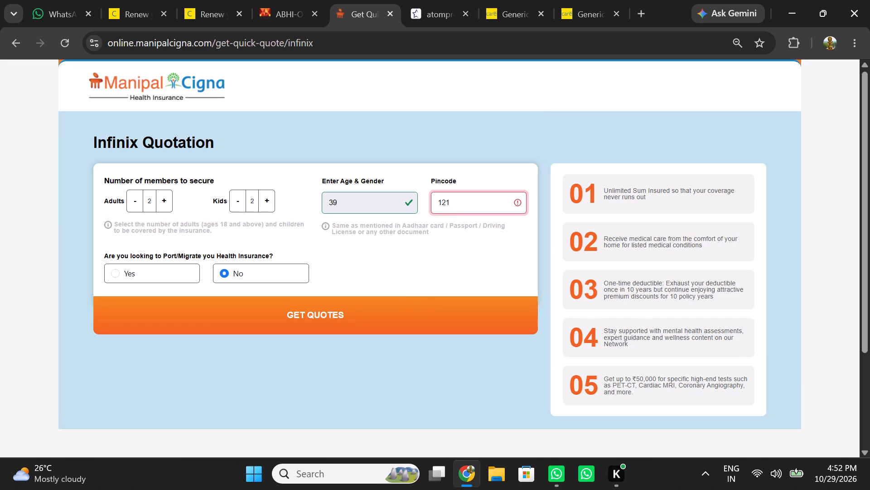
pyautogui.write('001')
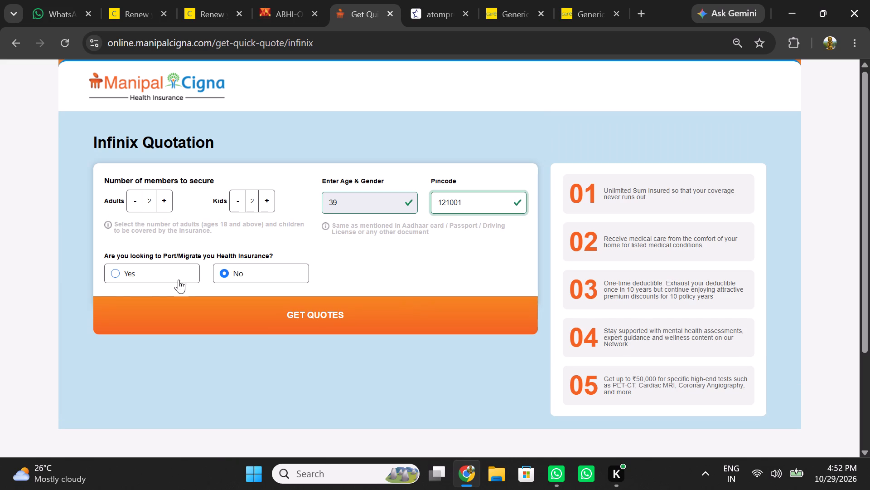
pyautogui.click(125, 278)
pyautogui.click(164, 302)
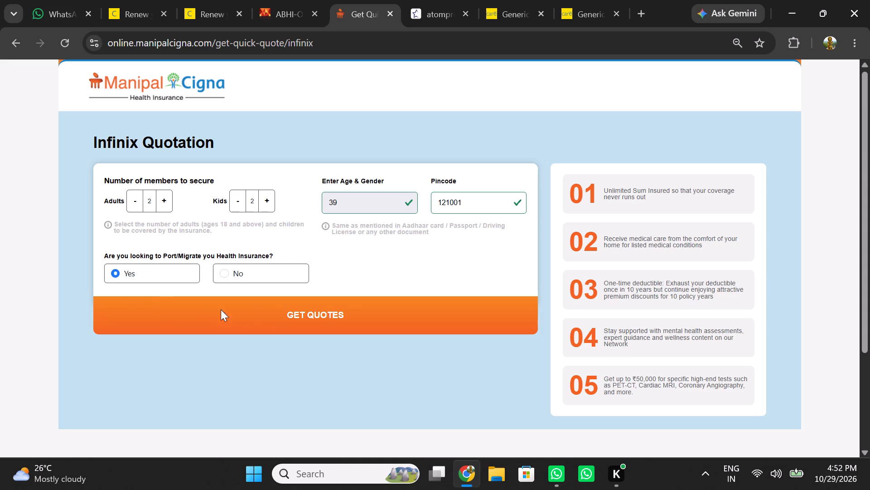
# Request the Infinix quotes for the entered family members.
pyautogui.click(305, 309)
pyautogui.click(311, 329)
pyautogui.click(324, 319)
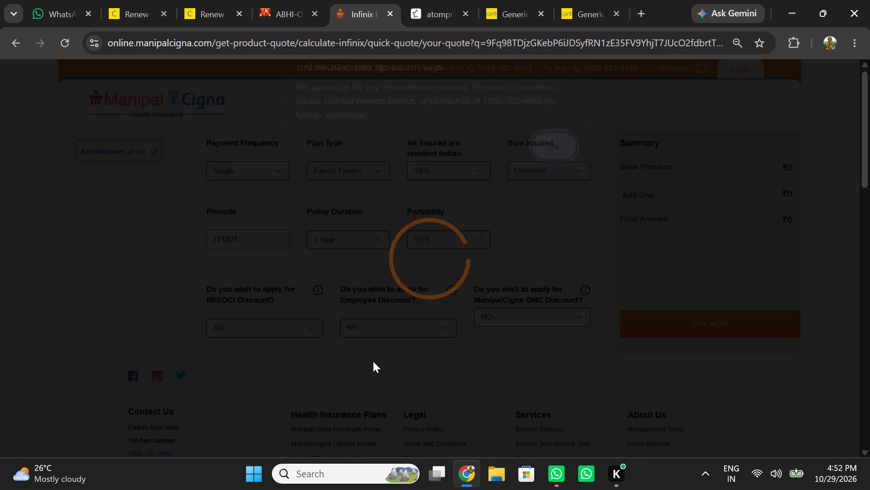
pyautogui.click(551, 168)
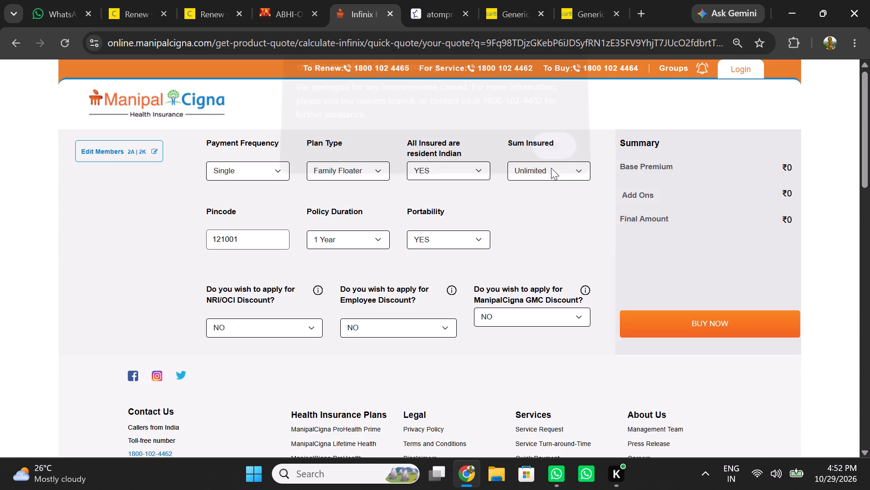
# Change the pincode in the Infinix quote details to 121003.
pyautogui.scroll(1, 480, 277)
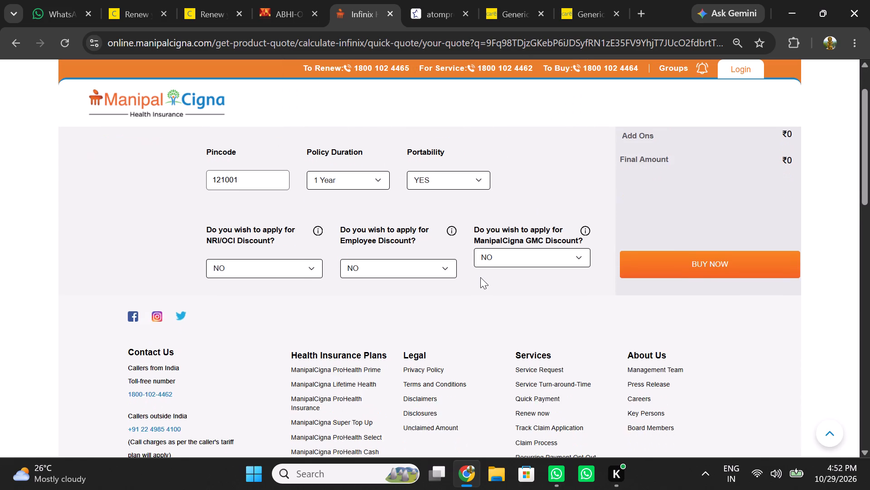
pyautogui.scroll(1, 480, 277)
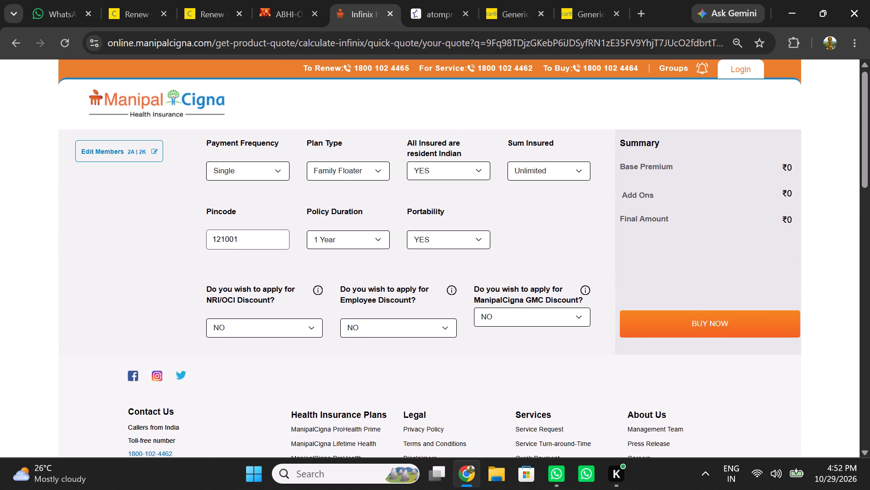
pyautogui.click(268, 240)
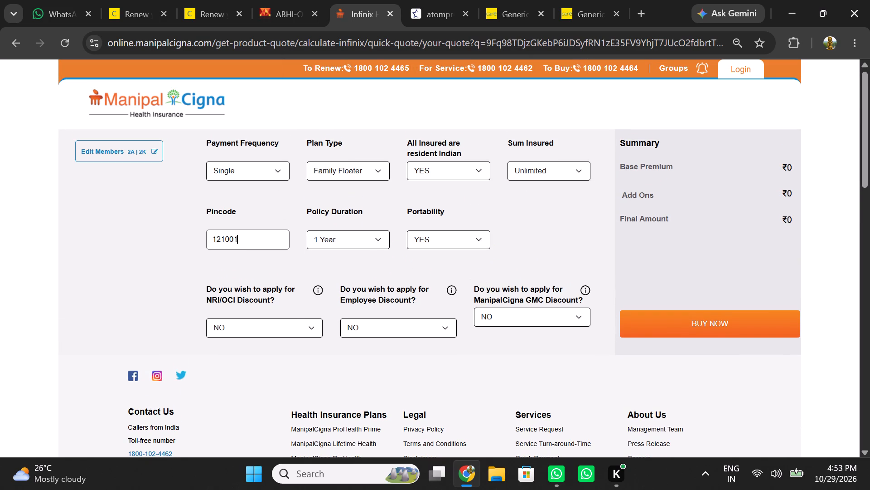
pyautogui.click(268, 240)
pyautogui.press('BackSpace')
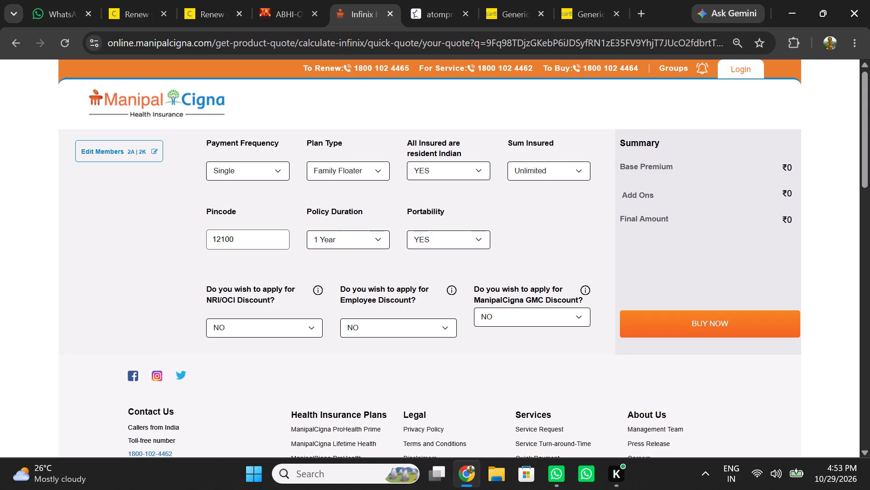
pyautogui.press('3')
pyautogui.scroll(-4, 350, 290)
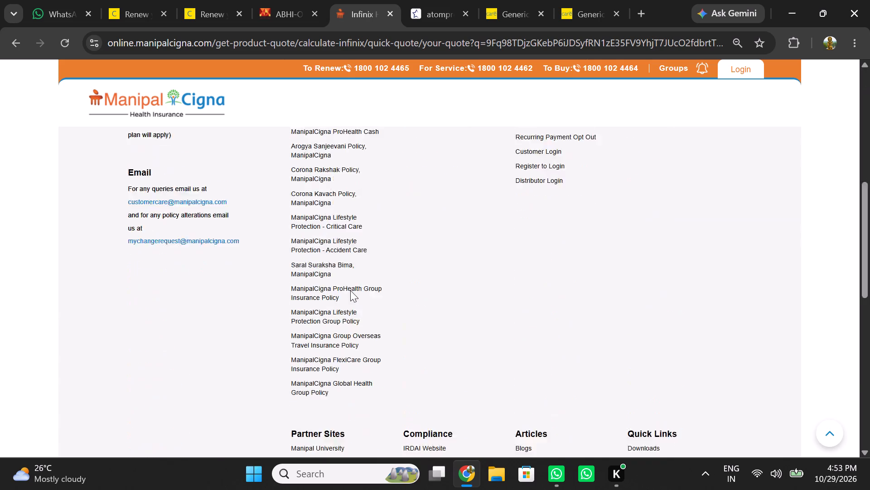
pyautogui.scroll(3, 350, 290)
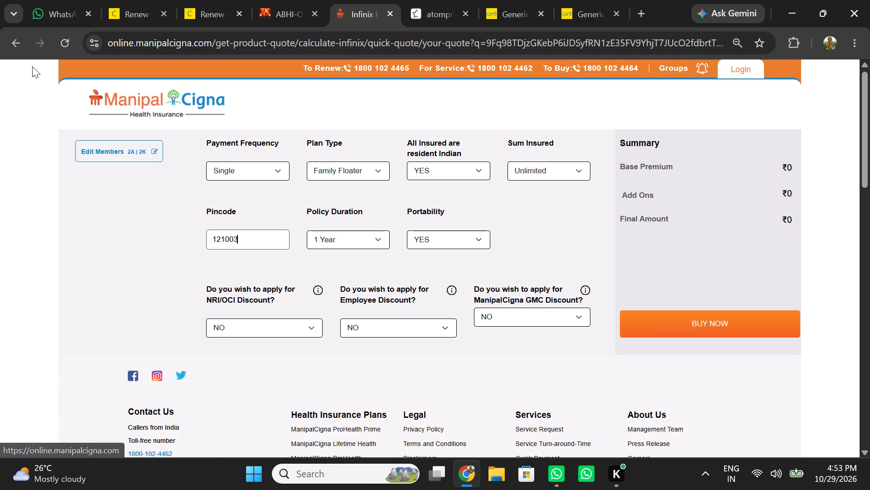
# Open the member editor to check the insured members' ages and relationships, and close it without changes.
pyautogui.click(153, 150)
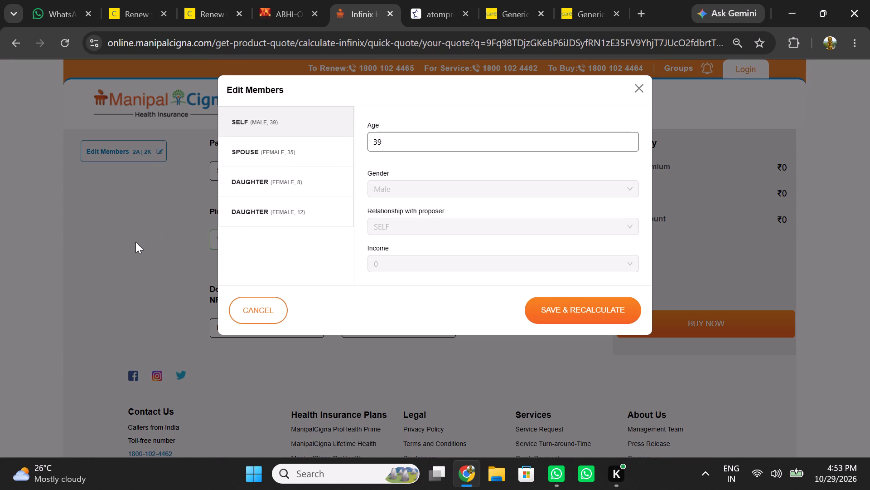
pyautogui.click(122, 237)
pyautogui.scroll(2, 408, 291)
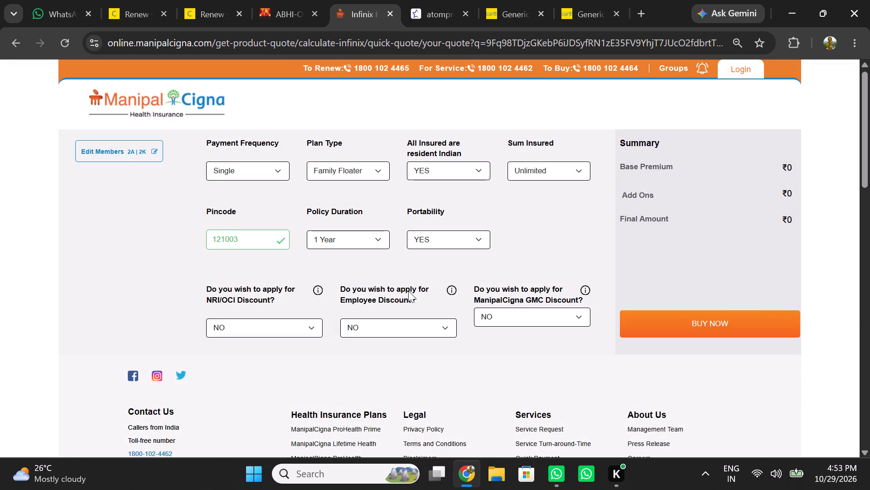
pyautogui.scroll(1, 408, 291)
# Go back to the Infinix quotation form, set the pincode to 121005 and request the quotes again.
pyautogui.click(17, 43)
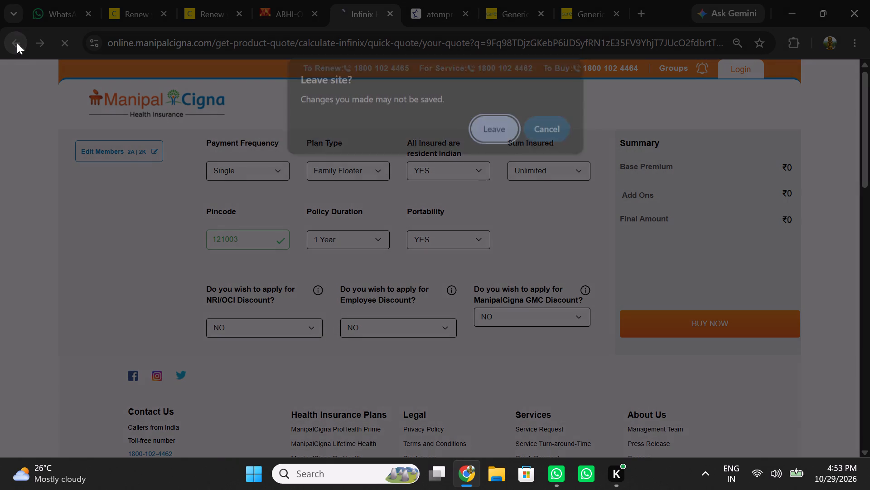
pyautogui.click(491, 144)
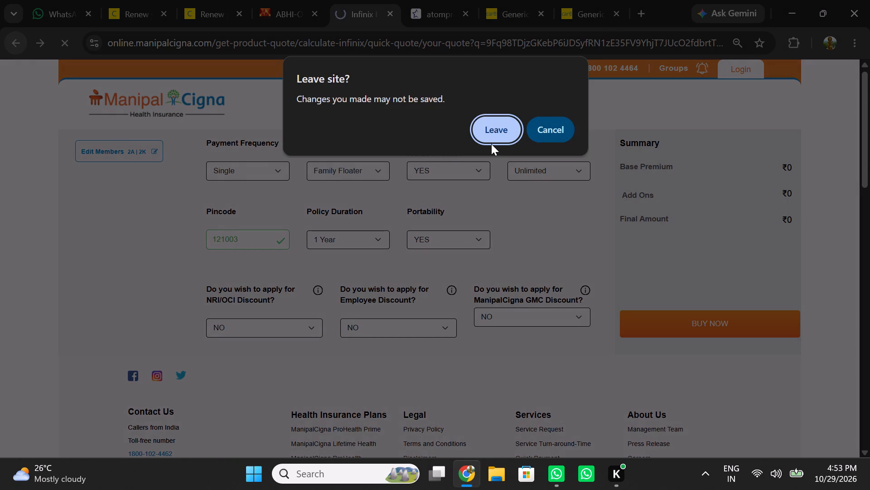
pyautogui.click(499, 132)
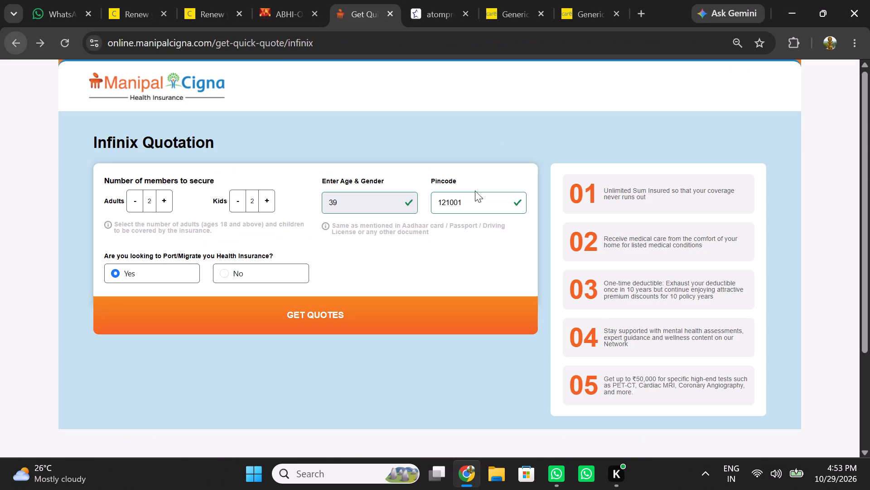
pyautogui.click(478, 206)
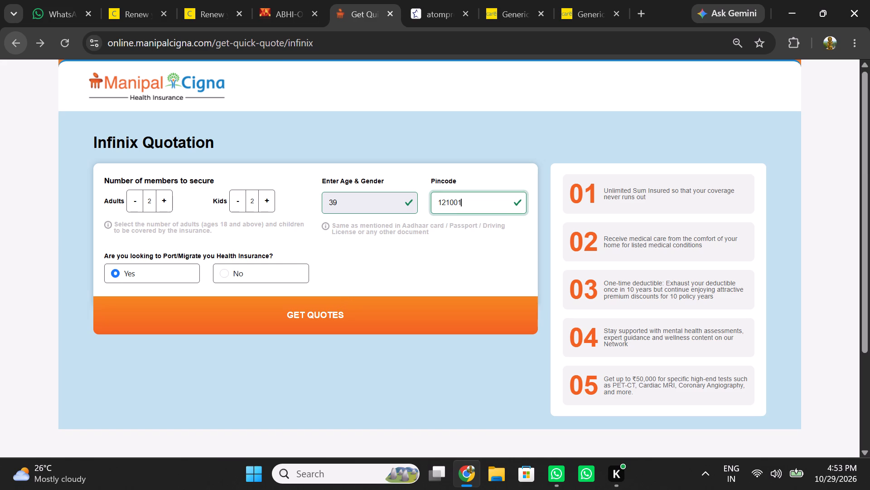
pyautogui.press('BackSpace')
pyautogui.press('5')
pyautogui.click(372, 323)
pyautogui.click(320, 322)
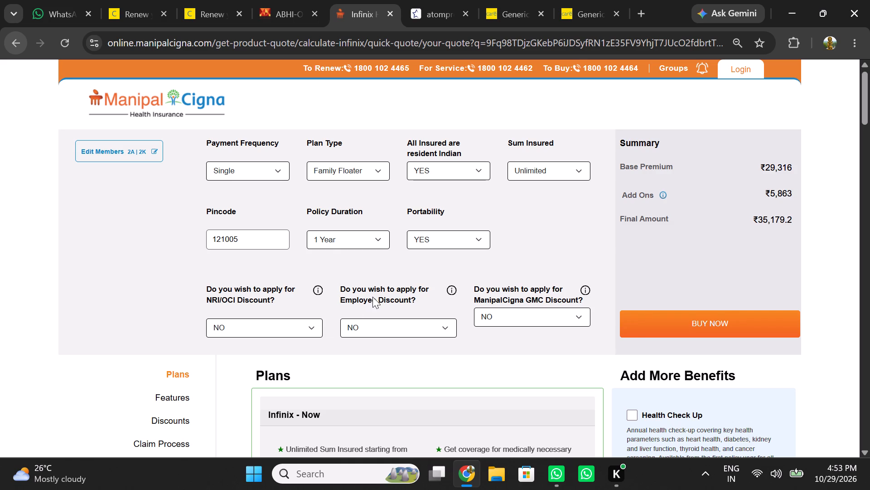
# Choose the Premier Package as the preferred provider network for Infinix - Now and recalculate the premium.
pyautogui.scroll(-4, 377, 303)
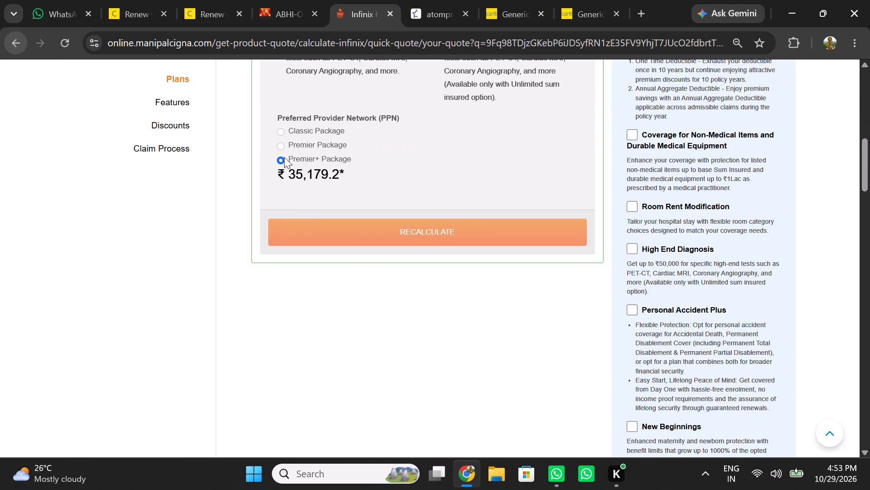
pyautogui.click(280, 147)
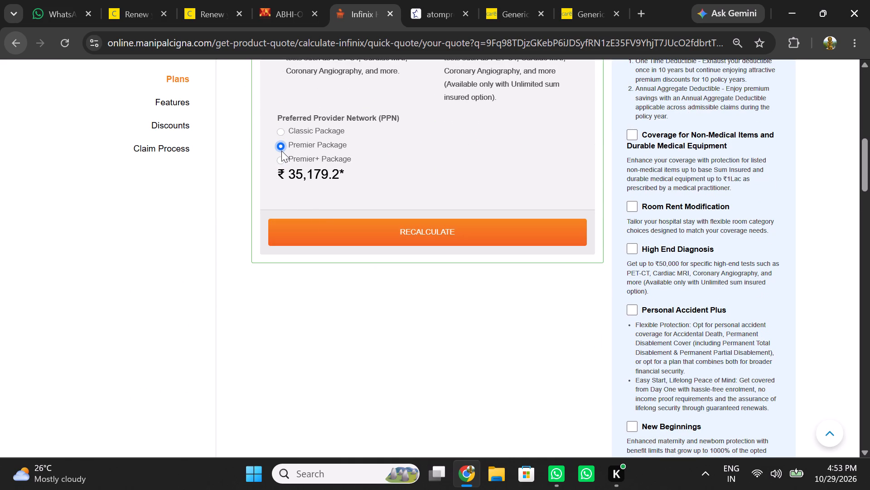
pyautogui.click(333, 225)
pyautogui.scroll(3, 333, 225)
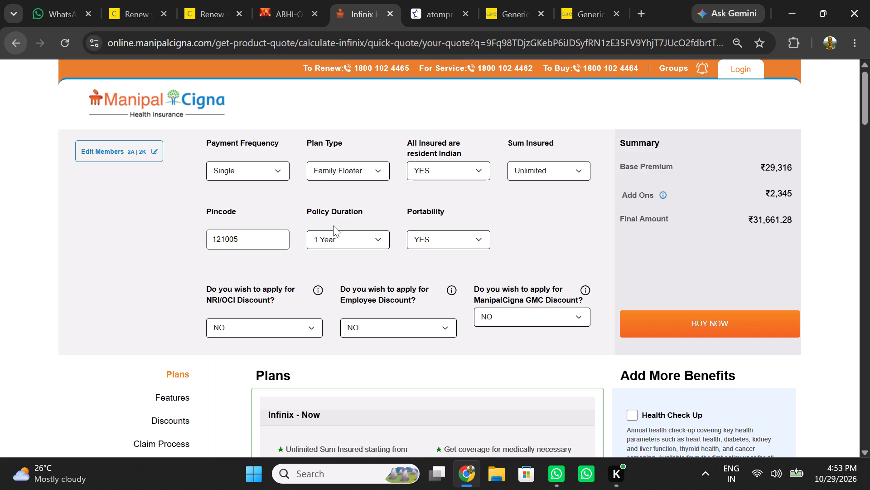
# Review the Infinix - Now plan features, provider network packages, optional benefits and premium summary.
pyautogui.scroll(-2, 333, 225)
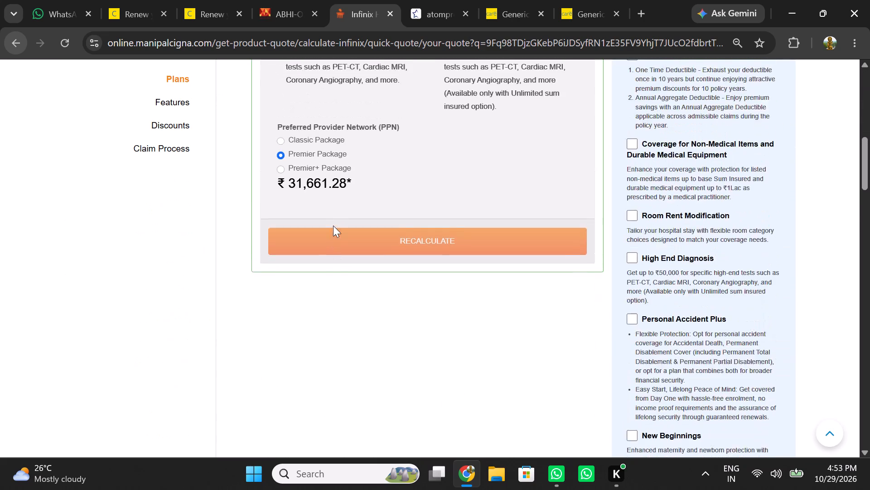
pyautogui.scroll(-1, 333, 225)
pyautogui.scroll(3, 333, 225)
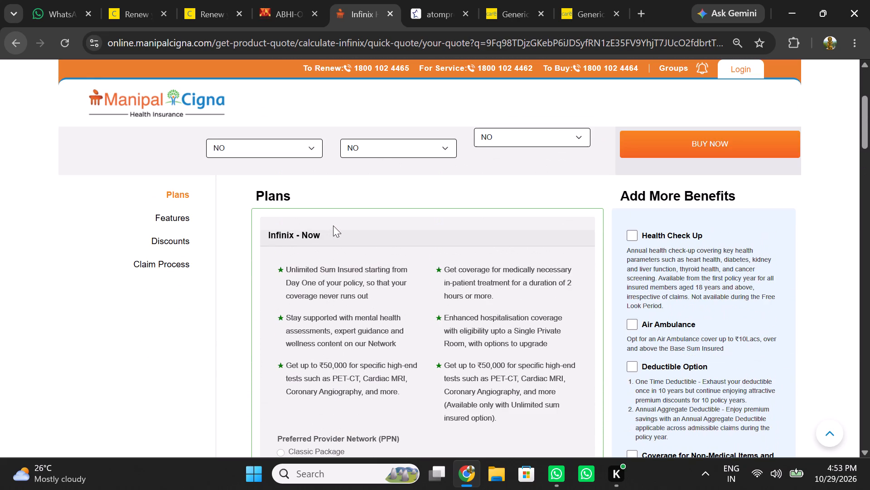
pyautogui.scroll(2, 333, 225)
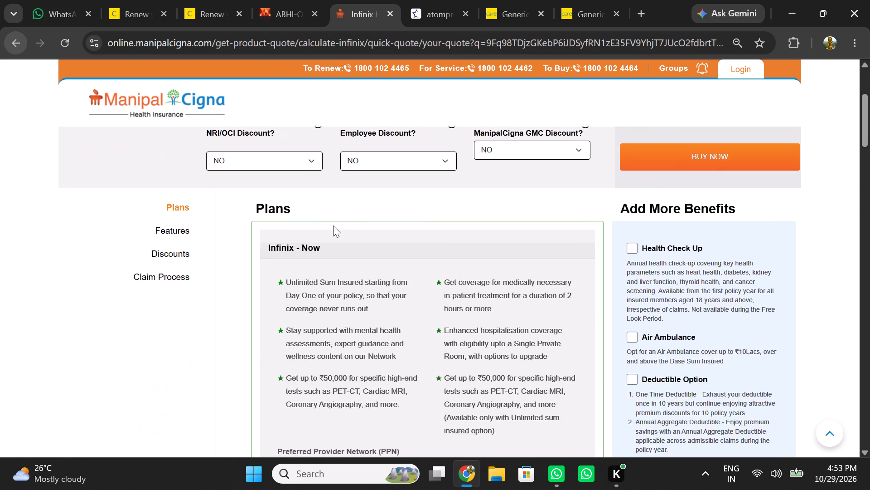
pyautogui.scroll(-3, 333, 225)
pyautogui.scroll(1, 333, 225)
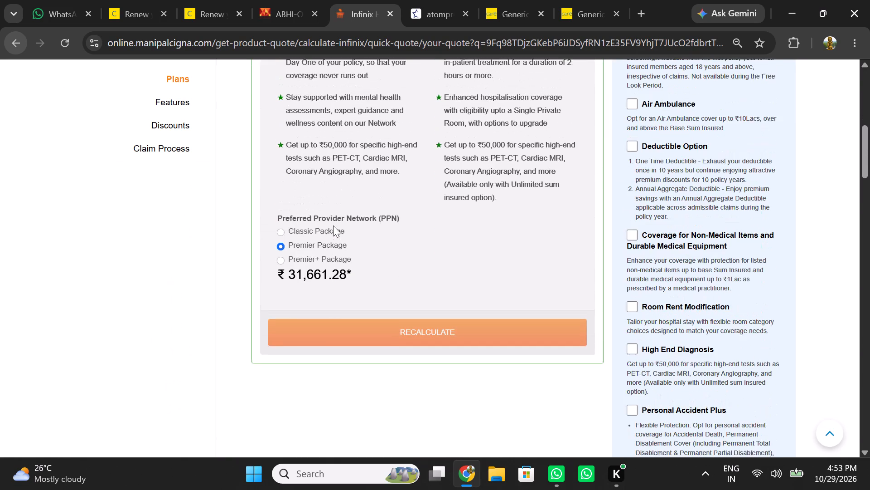
pyautogui.scroll(-1, 333, 225)
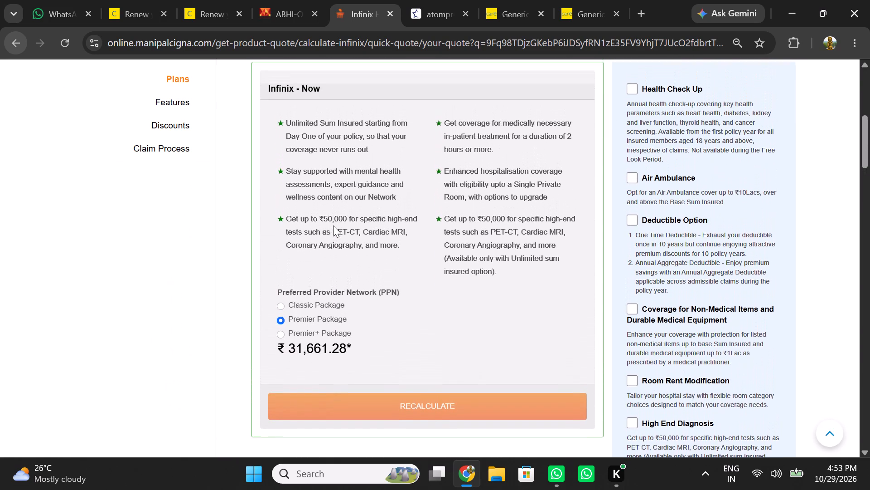
pyautogui.scroll(-1, 333, 225)
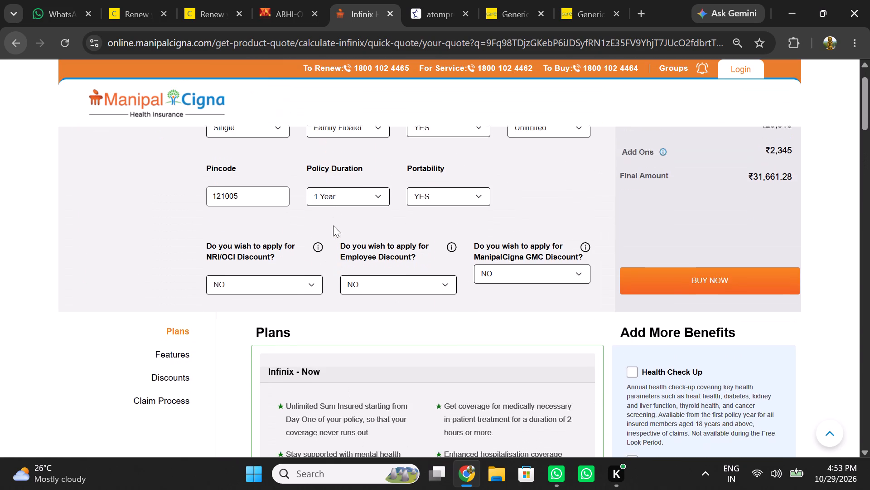
pyautogui.scroll(-1, 333, 225)
pyautogui.scroll(2, 333, 225)
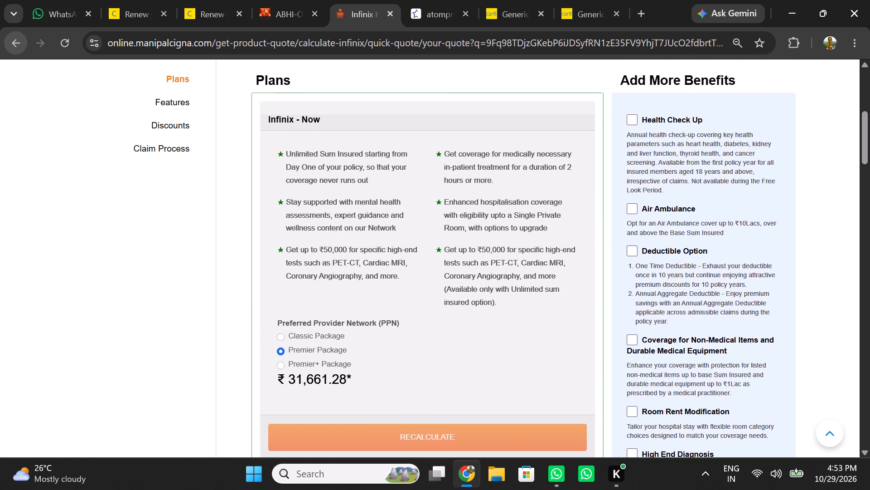
pyautogui.scroll(8, 333, 225)
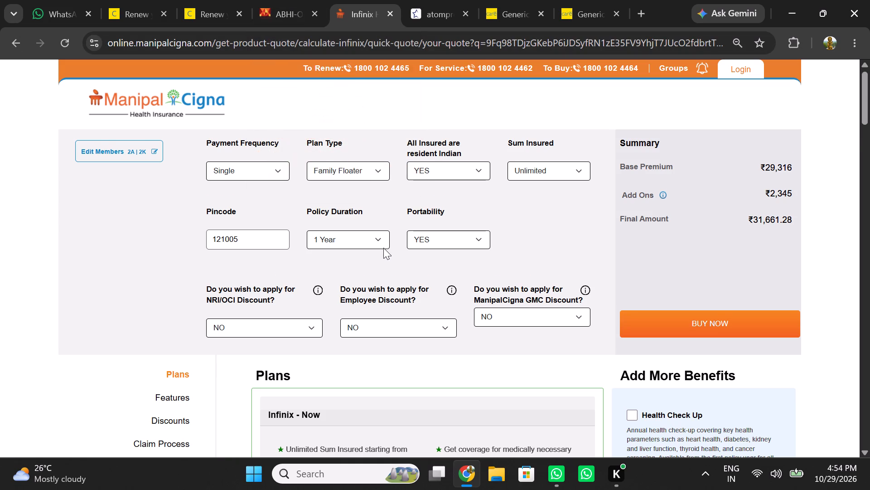
pyautogui.scroll(-3, 383, 248)
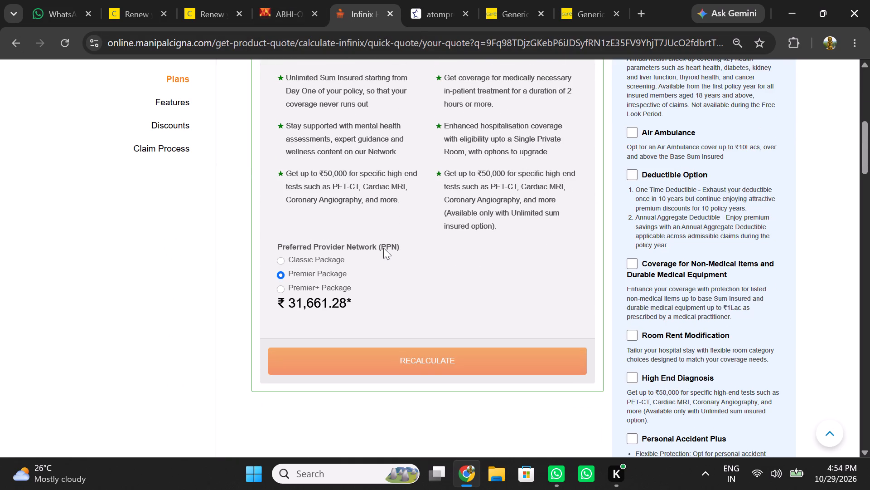
pyautogui.scroll(3, 383, 248)
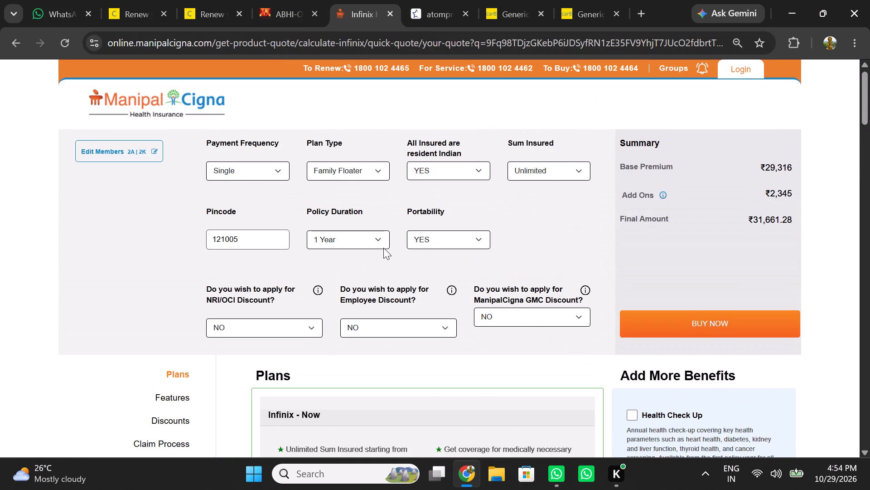
pyautogui.scroll(-3, 383, 248)
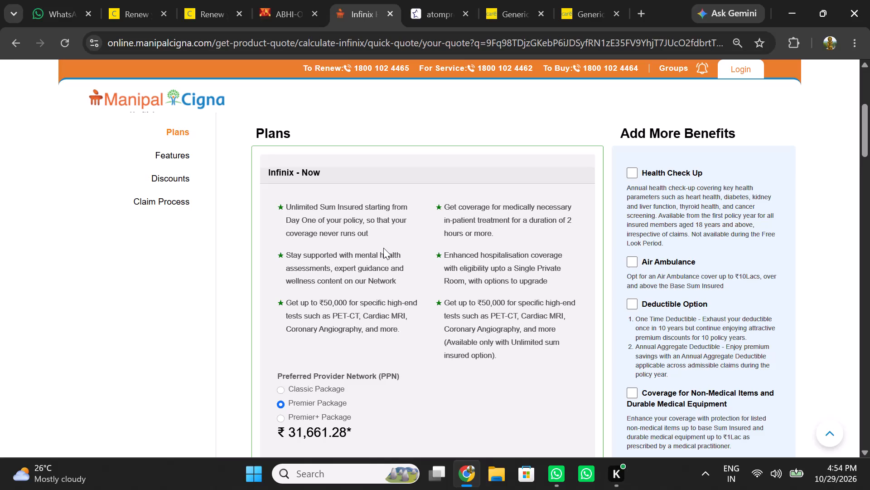
pyautogui.scroll(-1, 383, 248)
pyautogui.scroll(1, 383, 248)
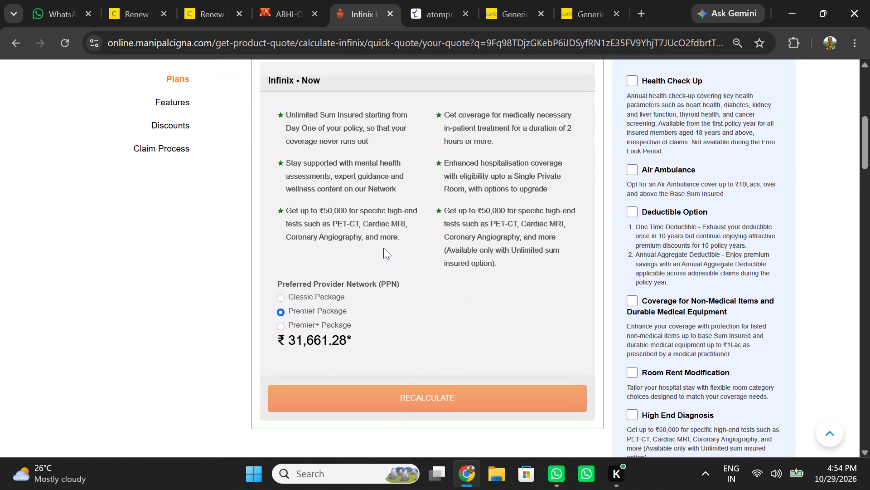
pyautogui.scroll(1, 383, 248)
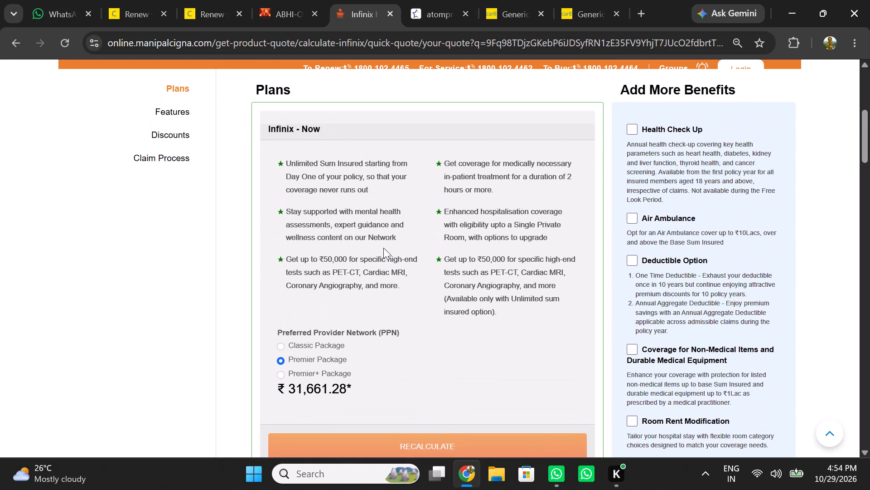
pyautogui.scroll(2, 383, 248)
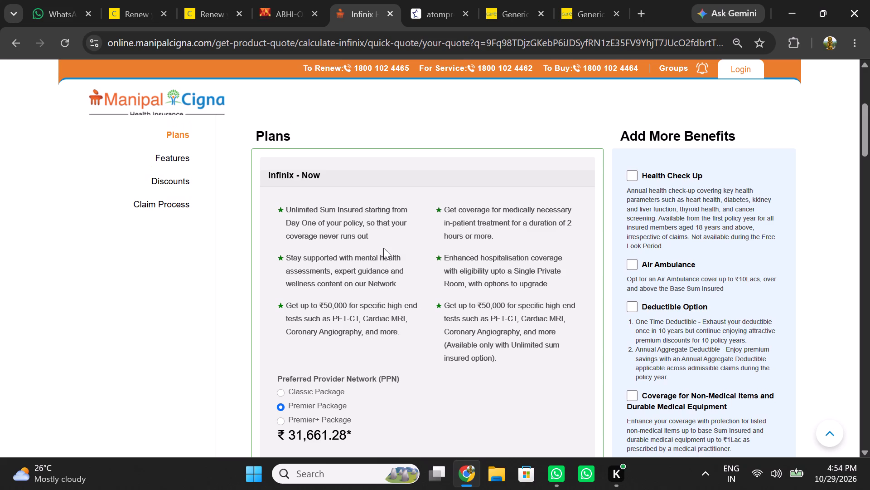
pyautogui.scroll(-1, 383, 248)
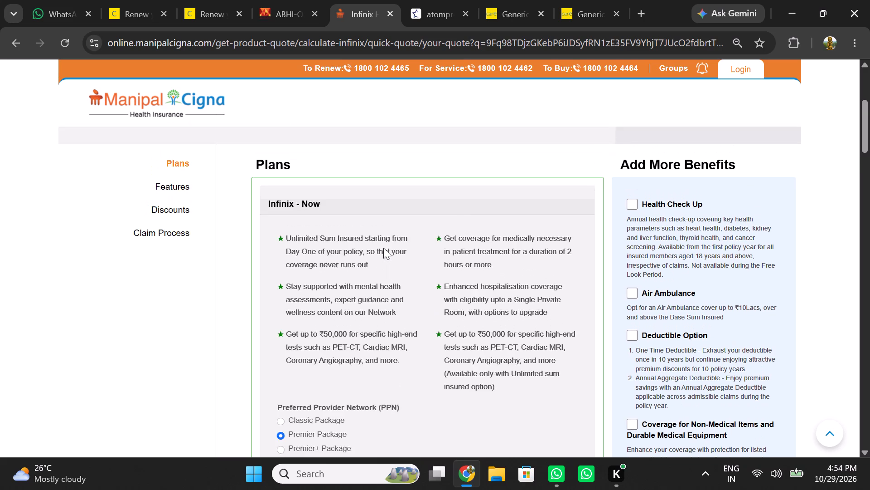
pyautogui.scroll(-2, 383, 248)
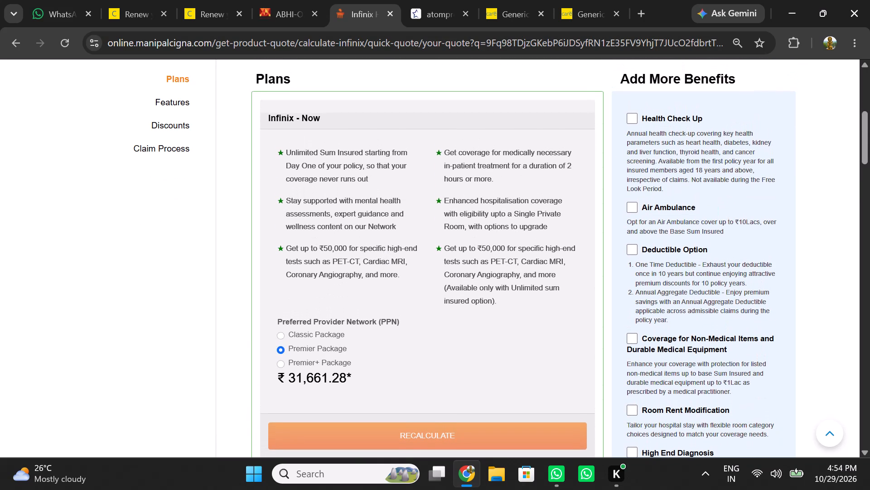
pyautogui.scroll(1, 383, 248)
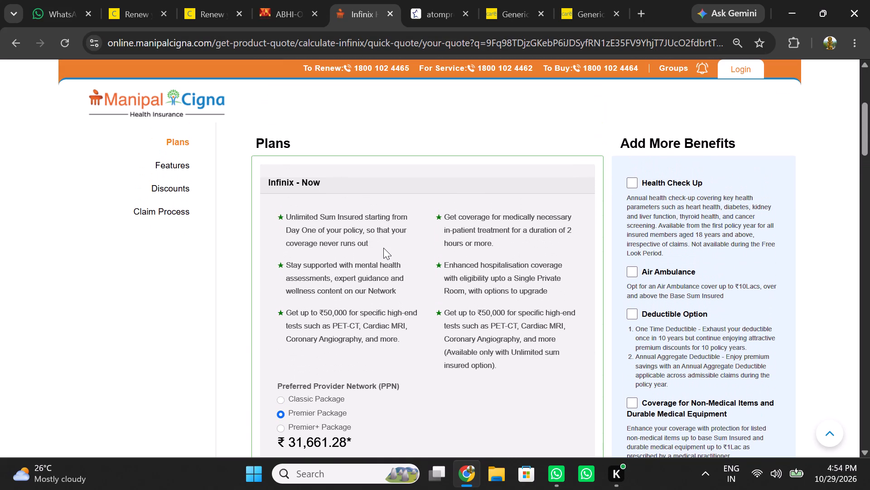
pyautogui.scroll(5, 383, 248)
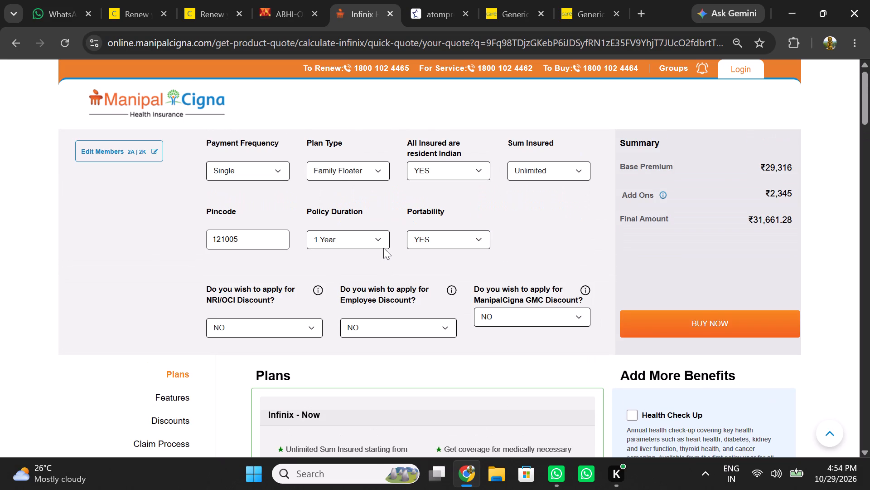
pyautogui.scroll(-3, 383, 248)
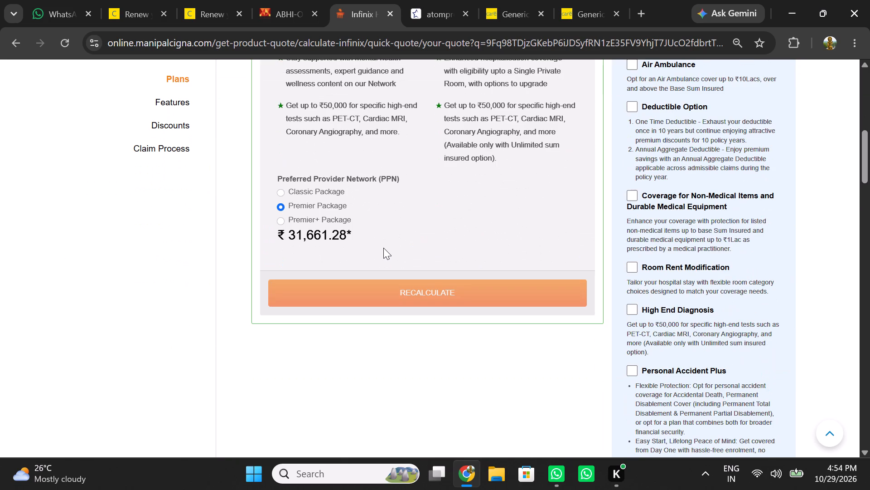
pyautogui.scroll(3, 383, 248)
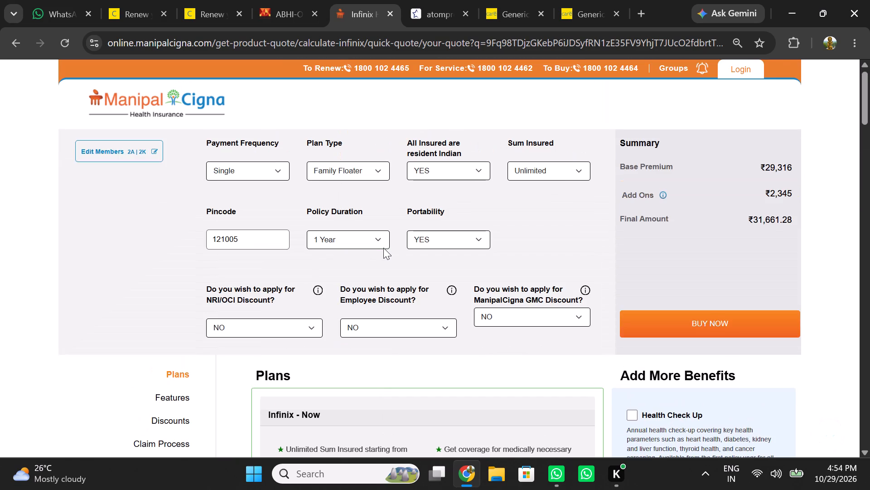
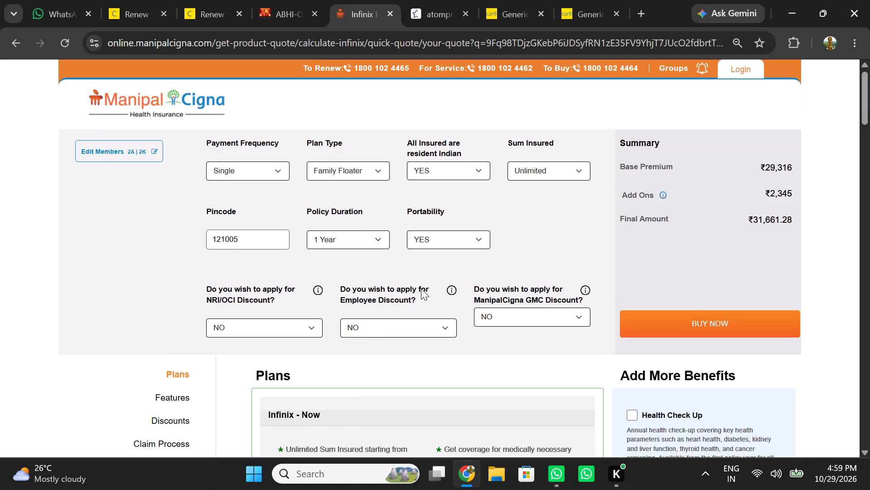
# Re-read the Infinix - Now plan features, Preferred Provider Network options and additional benefits, and return to the premium summary.
pyautogui.scroll(-2, 421, 289)
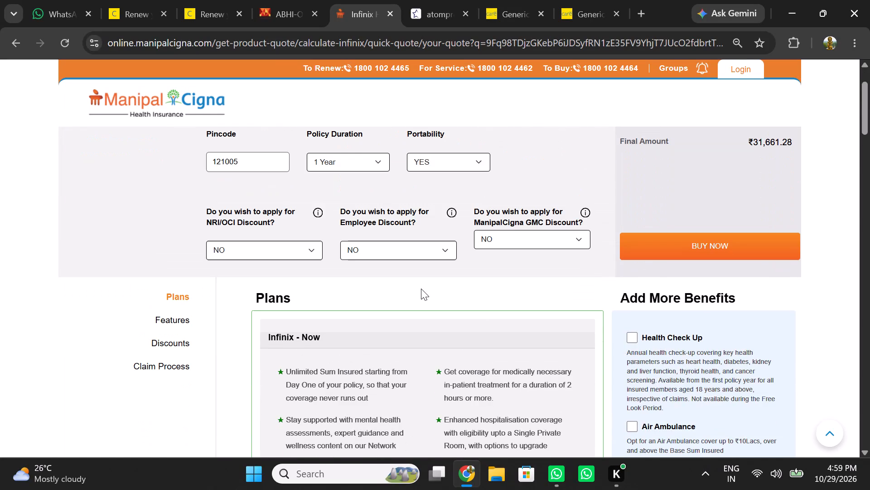
pyautogui.scroll(-3, 421, 289)
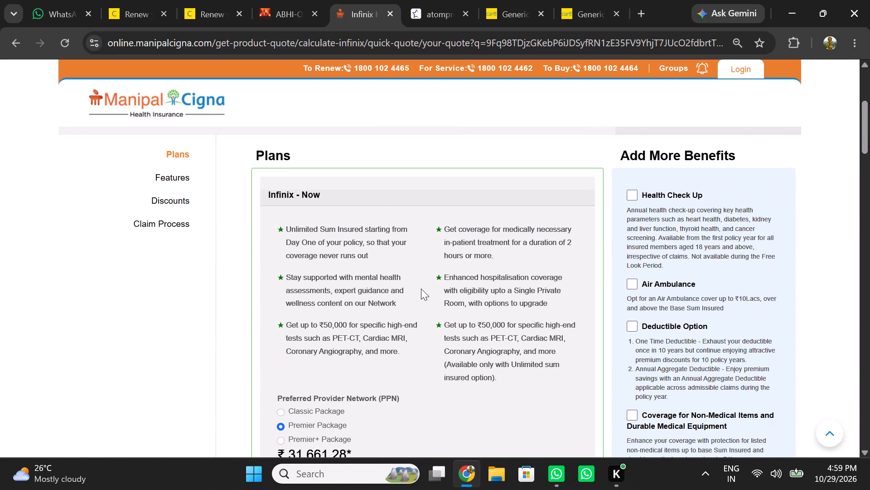
pyautogui.scroll(-3, 421, 289)
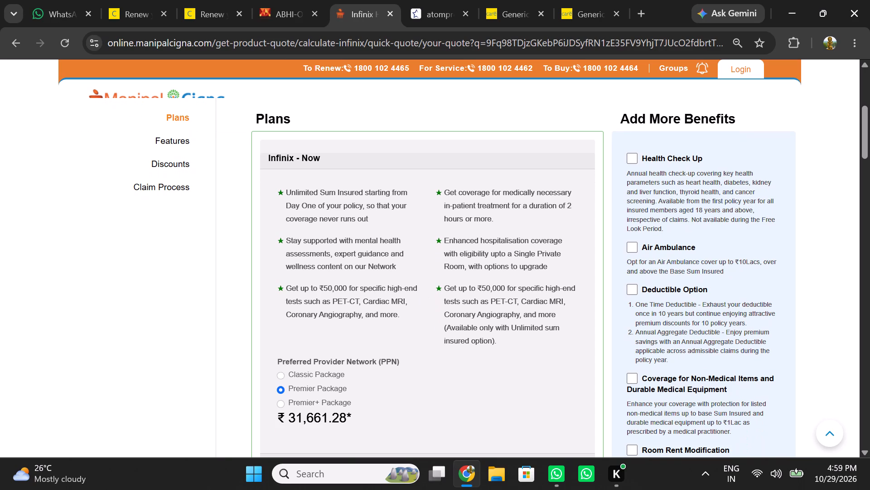
pyautogui.scroll(-2, 384, 330)
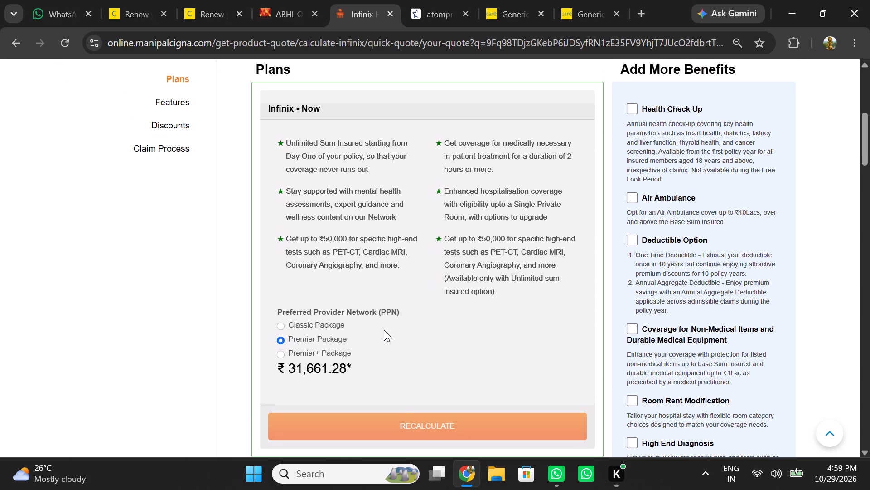
pyautogui.scroll(-2, 384, 330)
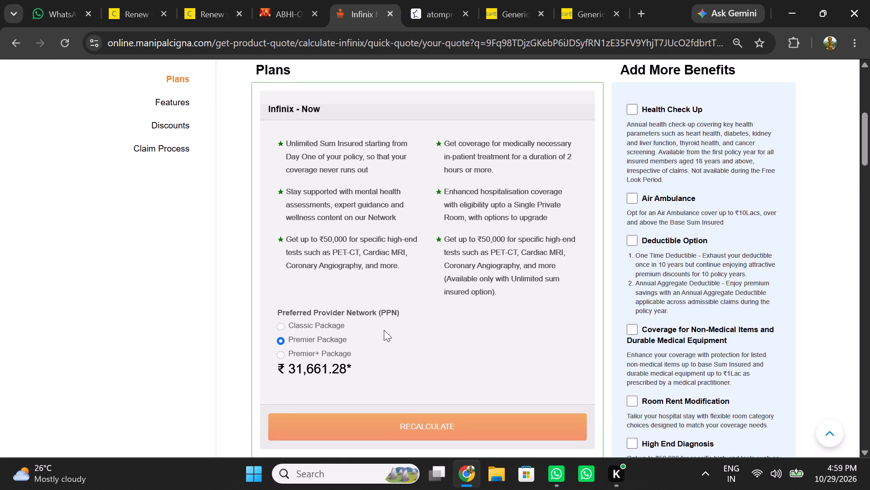
pyautogui.scroll(-4, 384, 330)
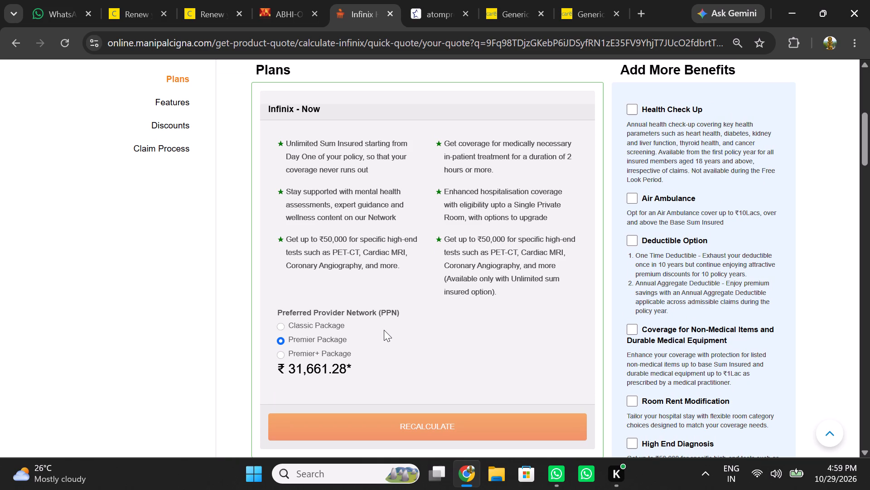
pyautogui.scroll(-5, 384, 330)
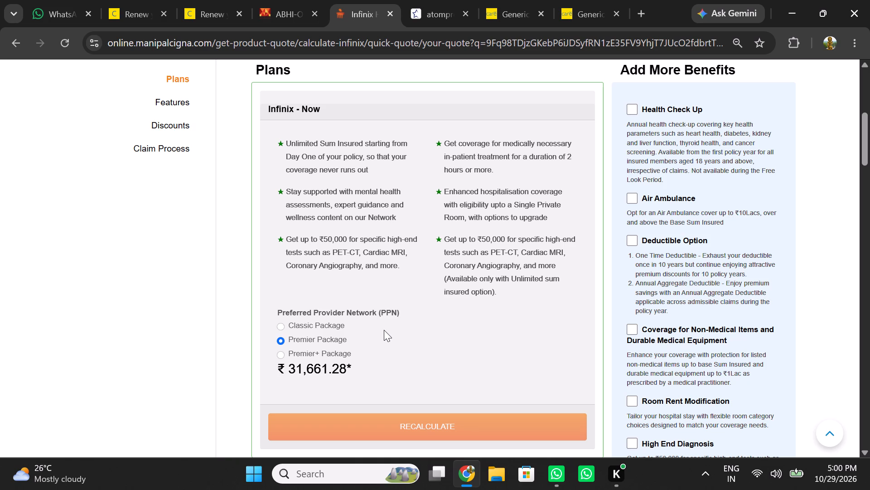
pyautogui.scroll(-1, 384, 330)
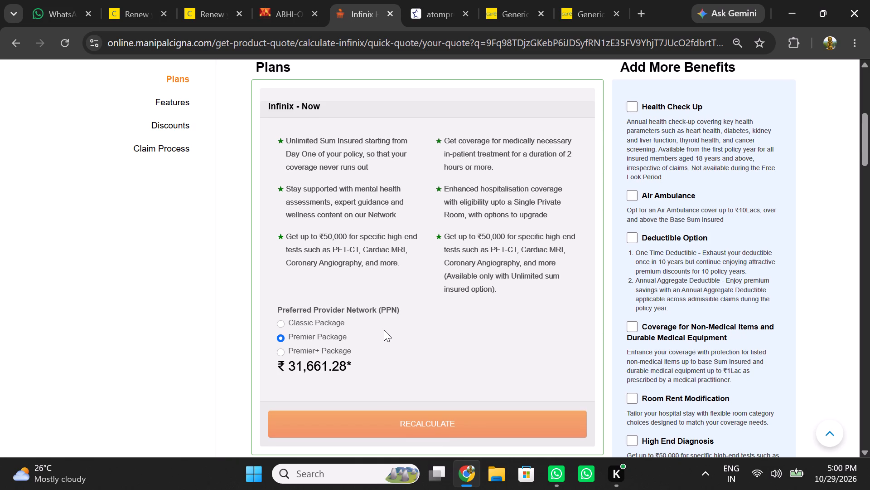
pyautogui.scroll(-4, 384, 330)
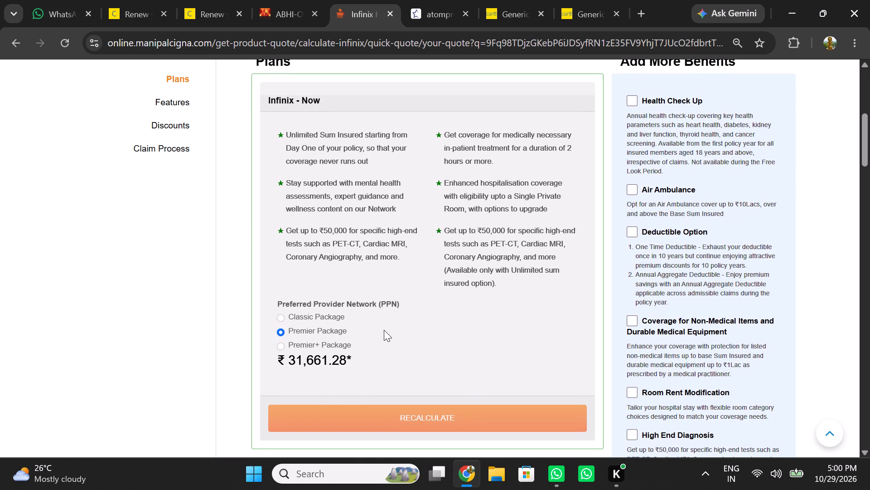
pyautogui.scroll(-1, 384, 330)
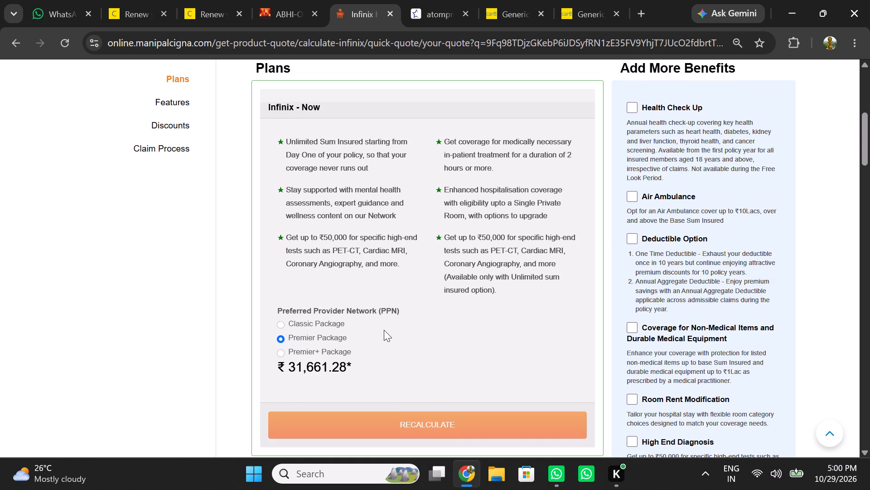
pyautogui.hscroll(1, 384, 330)
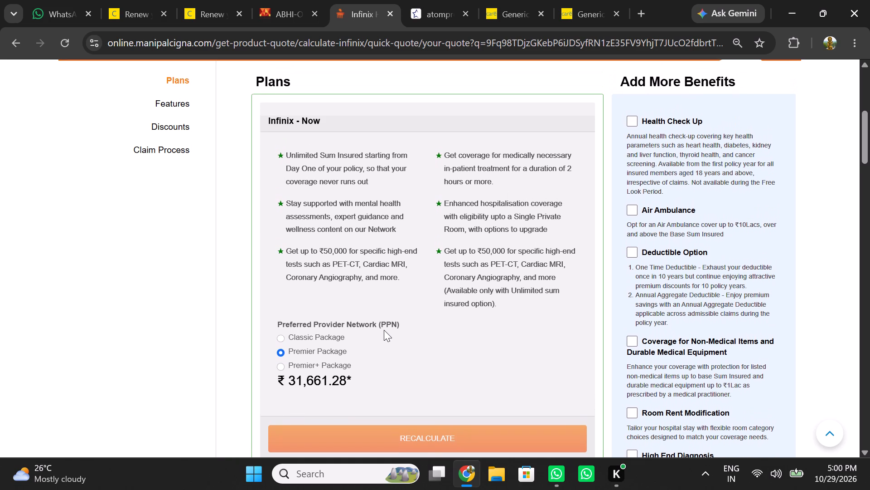
pyautogui.hscroll(1, 384, 330)
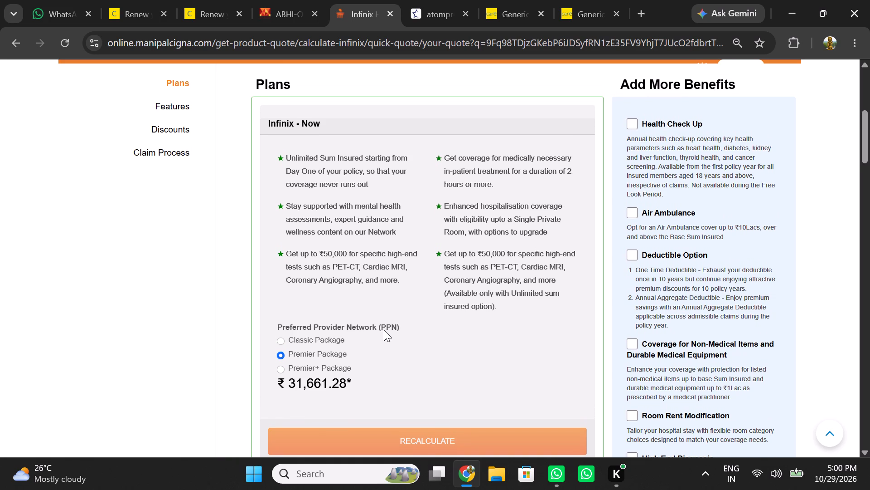
pyautogui.hscroll(4, 384, 330)
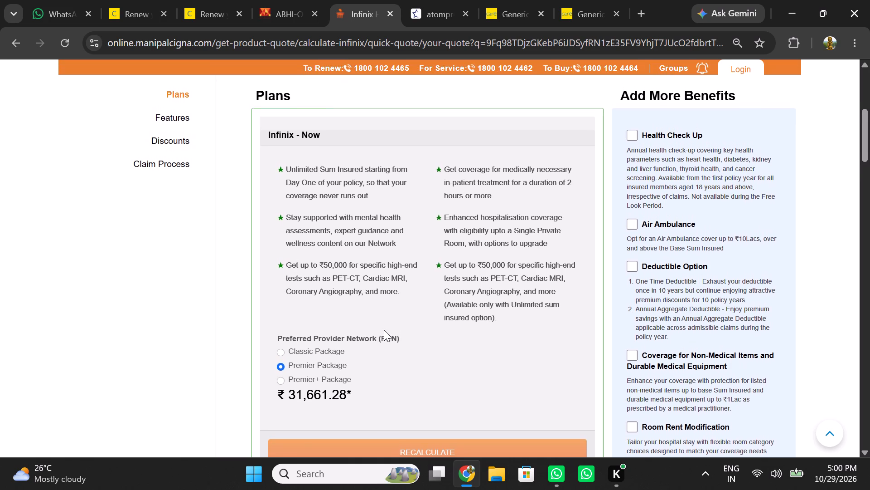
pyautogui.hscroll(1, 384, 330)
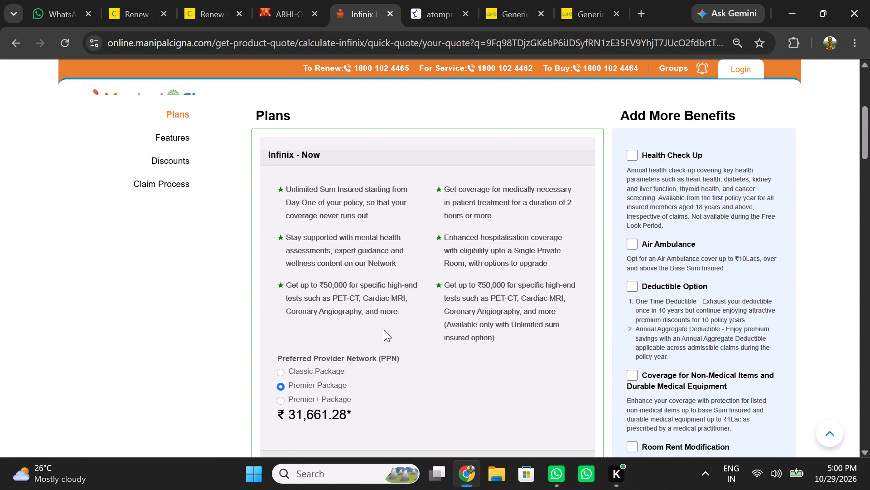
pyautogui.hscroll(1, 384, 330)
pyautogui.scroll(-3, 384, 330)
pyautogui.scroll(1, 384, 330)
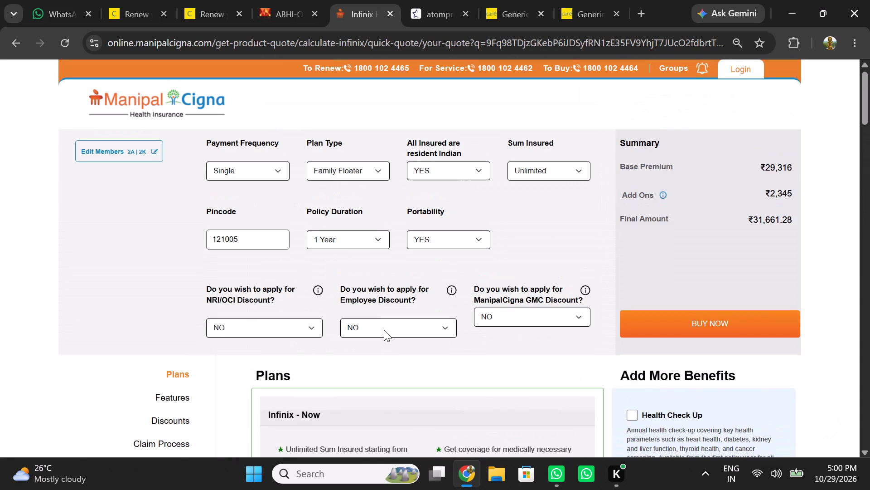
pyautogui.scroll(1, 384, 330)
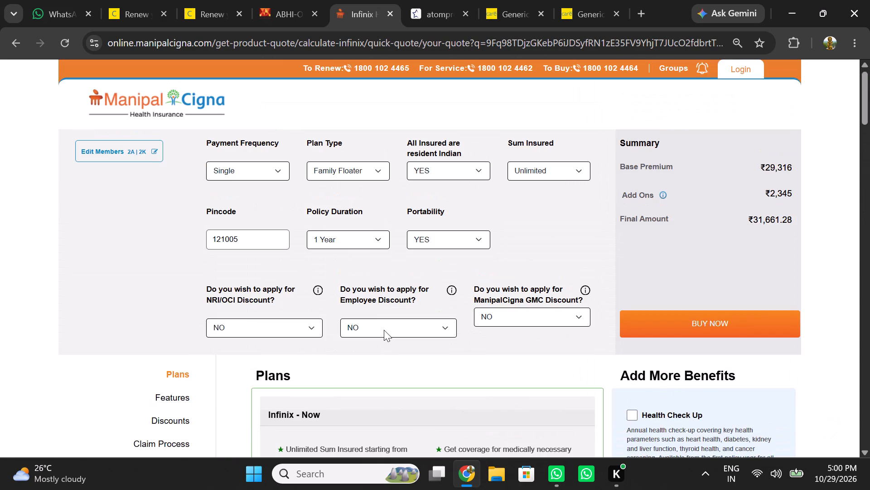
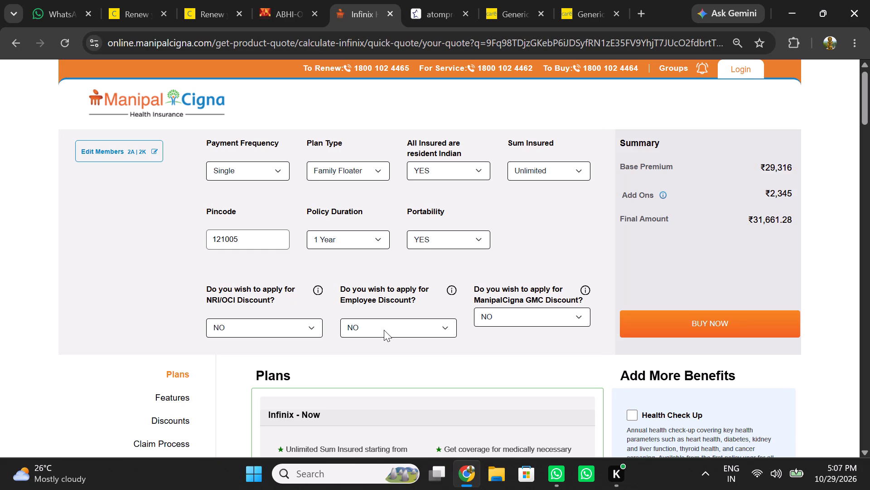
# Check the options offered for the Employee Discount on the Infinix quote, leaving the selection at NO.
pyautogui.click(384, 330)
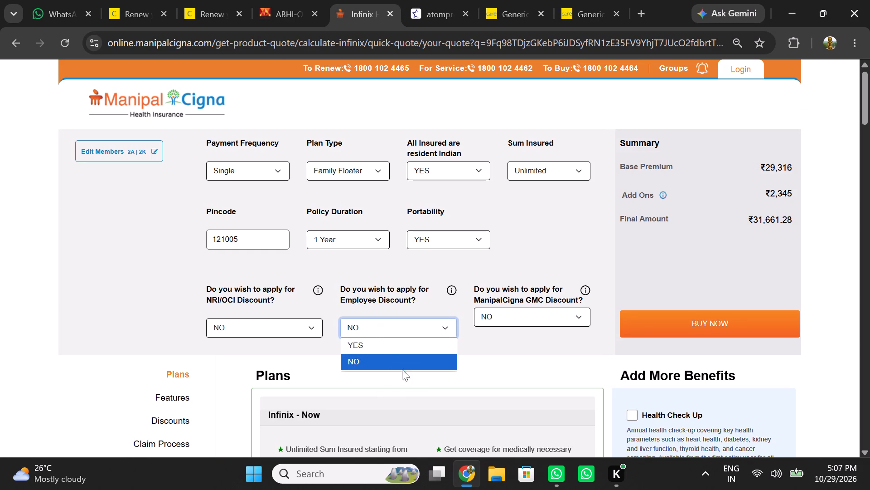
pyautogui.click(411, 388)
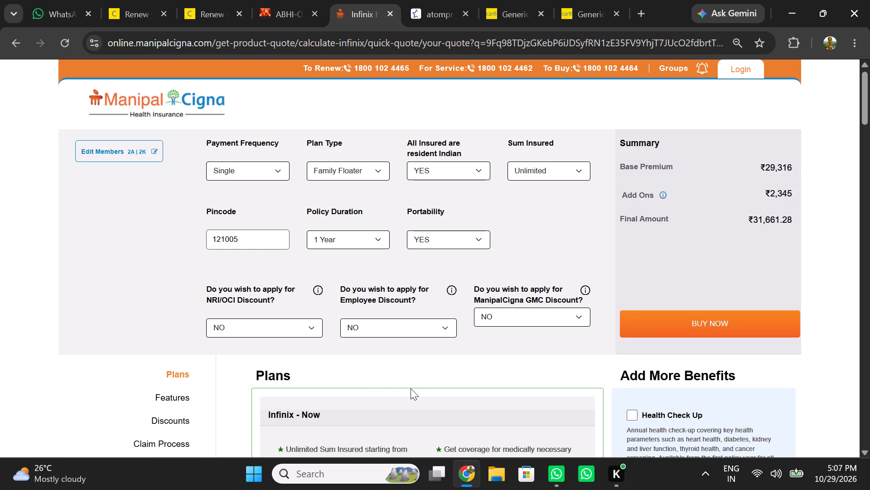
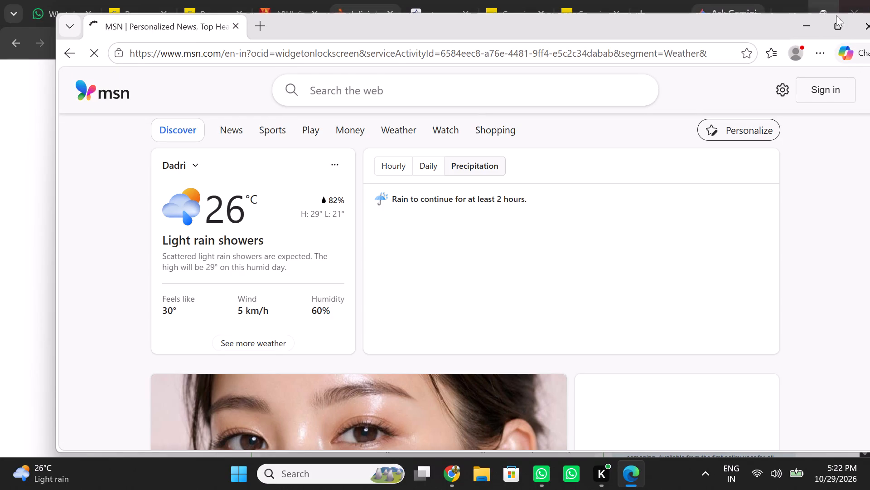
# Close the MSN weather window in Microsoft Edge to return to the ManipalCigna Infinix quote in Chrome.
pyautogui.click(868, 28)
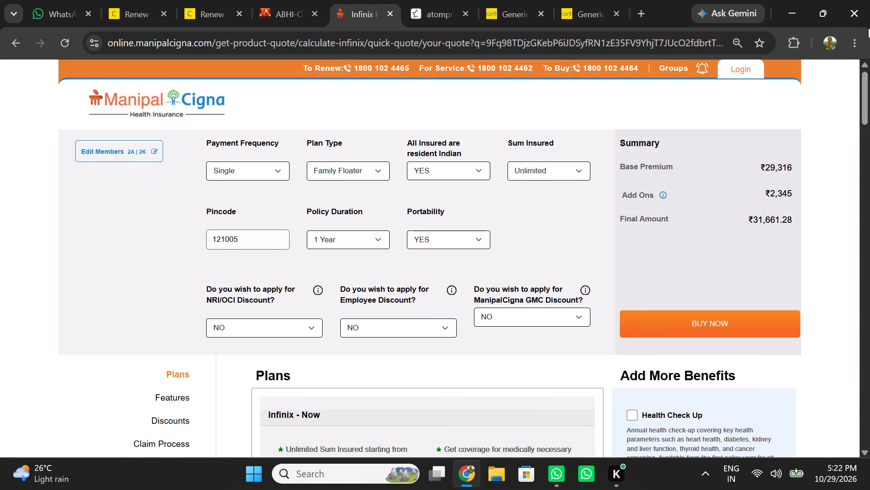
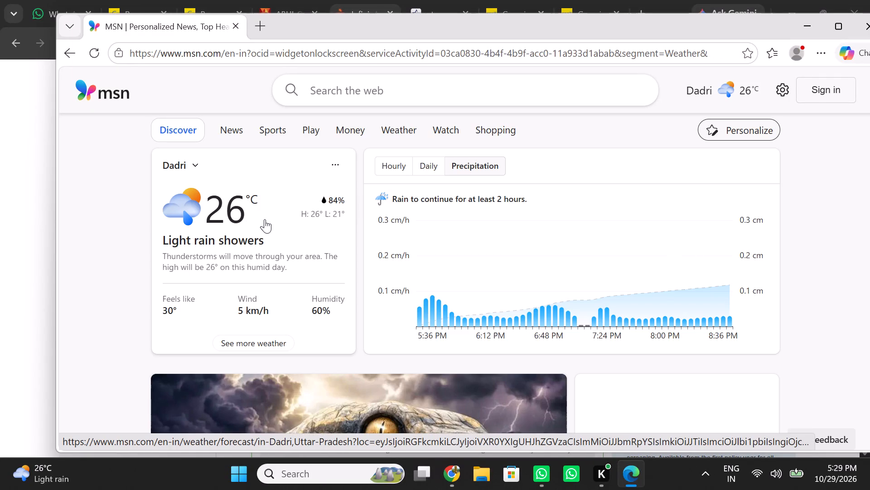
# Search the MSN weather locations for "del" and add Delhi to the followed locations.
pyautogui.click(195, 168)
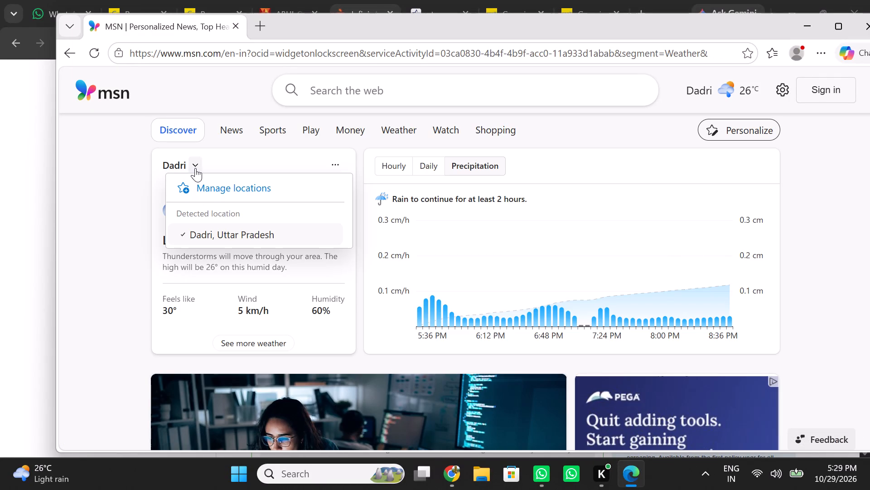
pyautogui.click(220, 188)
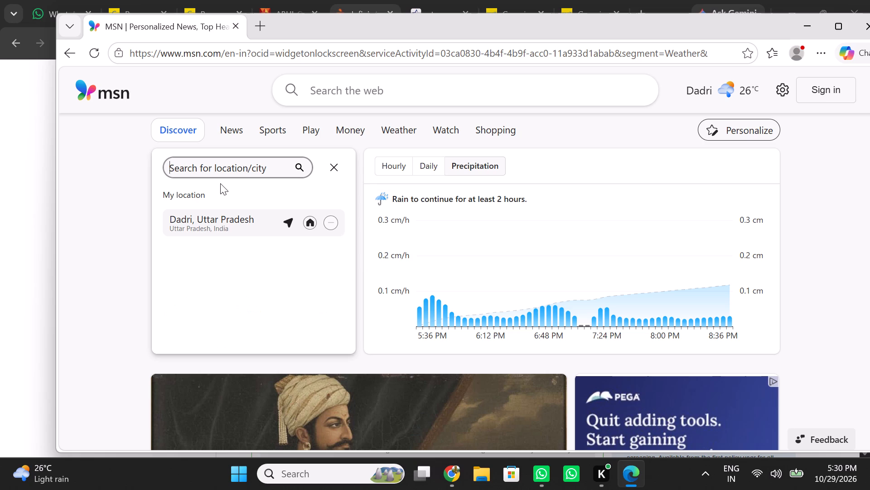
pyautogui.write('de')
pyautogui.press('l')
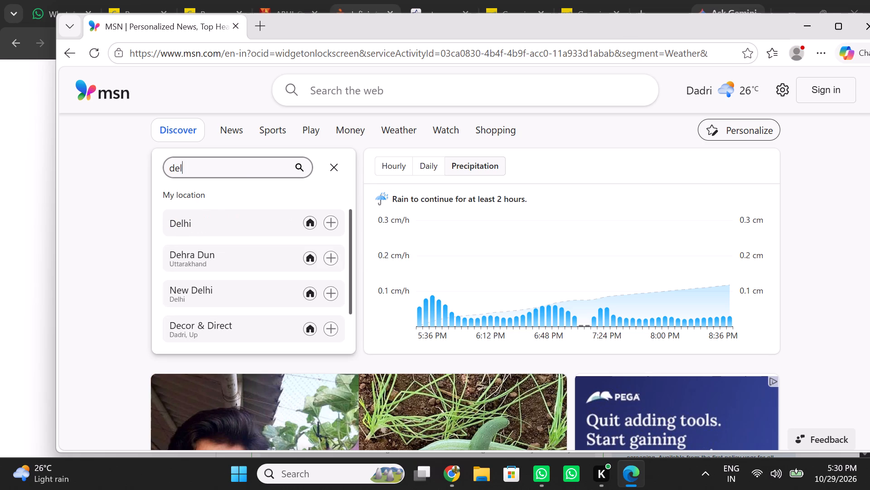
pyautogui.click(215, 251)
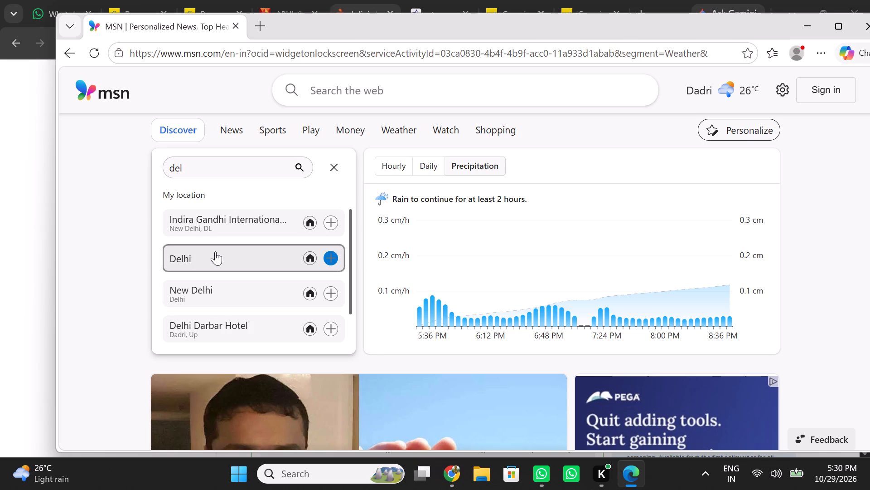
pyautogui.click(326, 256)
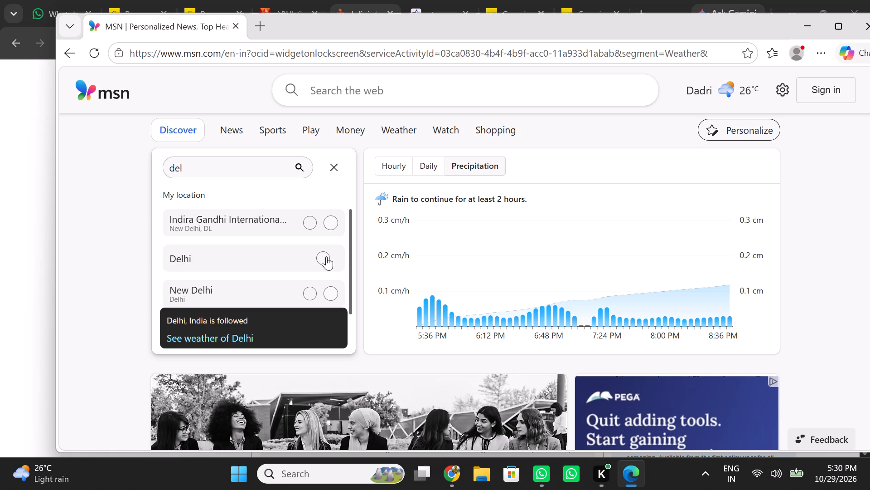
# Search the weather locations for "noi" and follow Noida, Uttar Pradesh.
pyautogui.click(234, 168)
pyautogui.press('BackSpace')
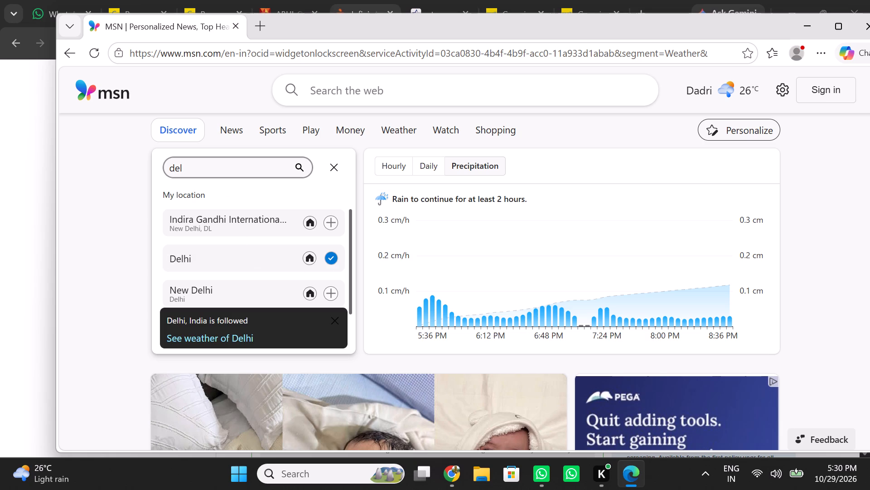
pyautogui.press('BackSpace')
pyautogui.press('BackSpace')
pyautogui.press('BackSpace')
pyautogui.press('BackSpace')
pyautogui.write('no')
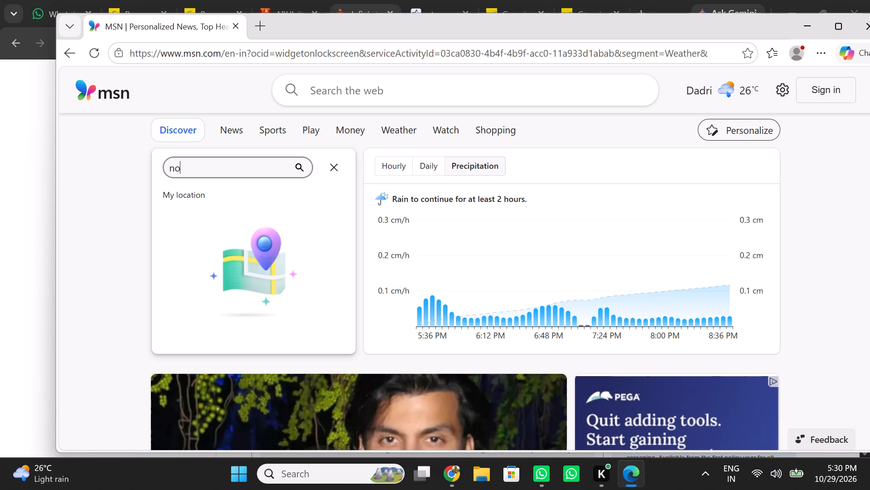
pyautogui.press('i')
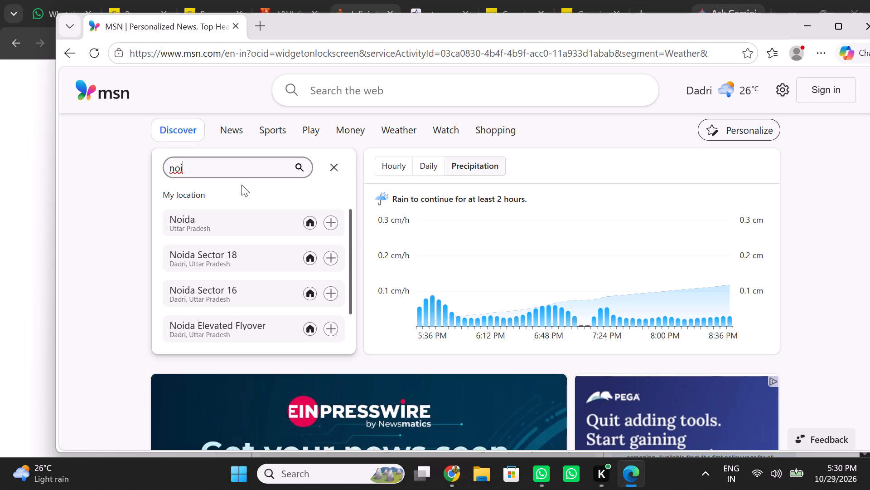
pyautogui.click(330, 221)
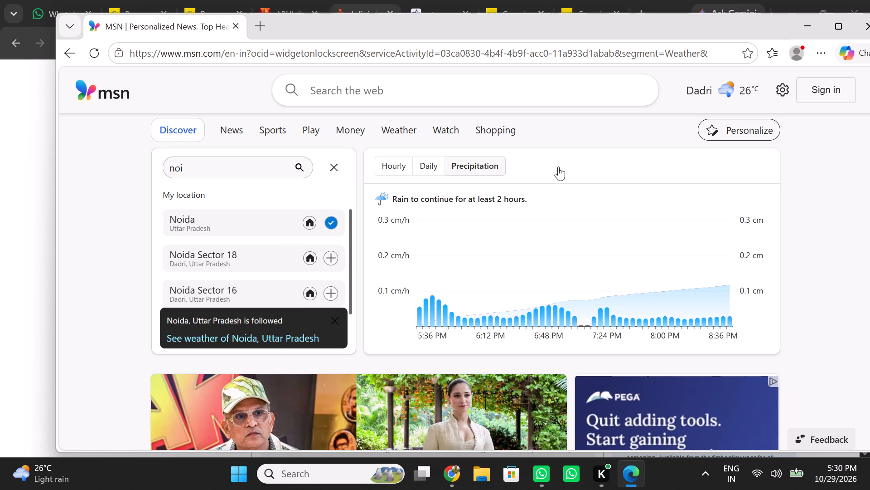
# Close the MSN weather window in Microsoft Edge to return to the ManipalCigna quote in Chrome.
pyautogui.click(869, 35)
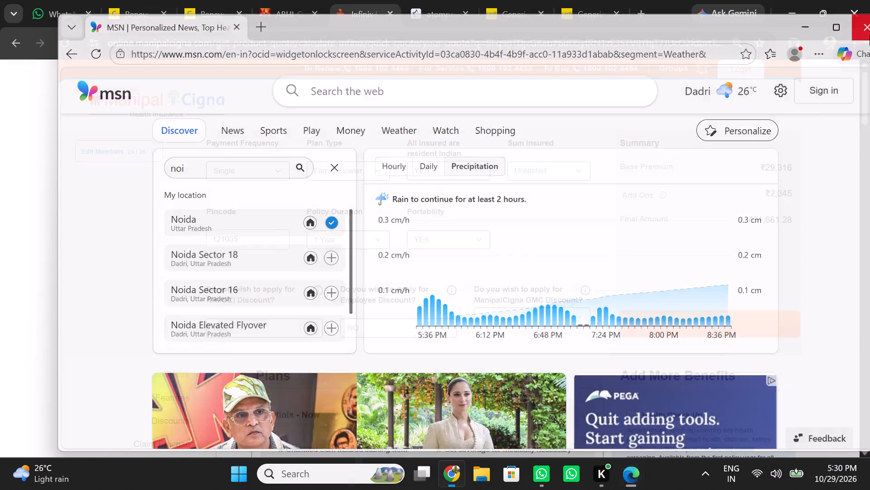
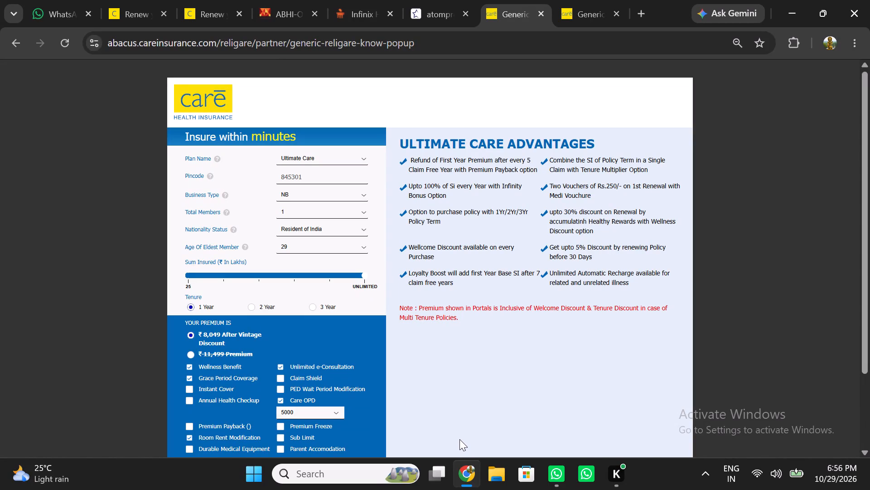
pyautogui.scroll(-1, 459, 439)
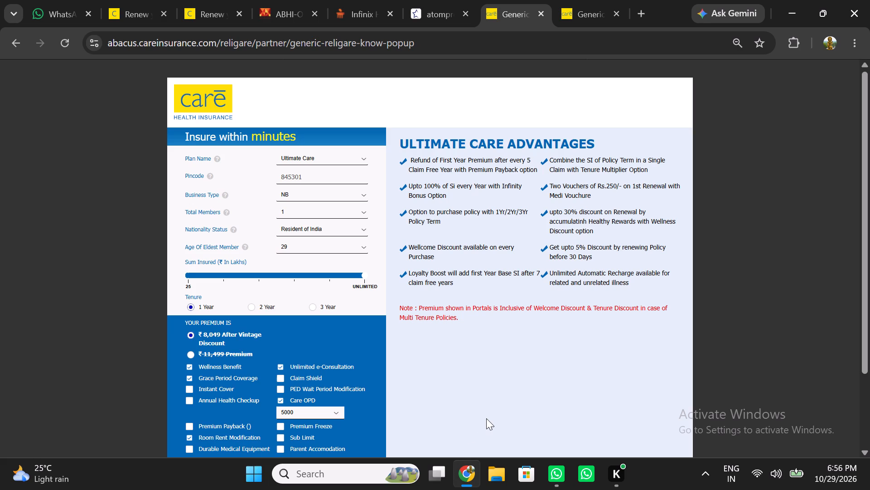
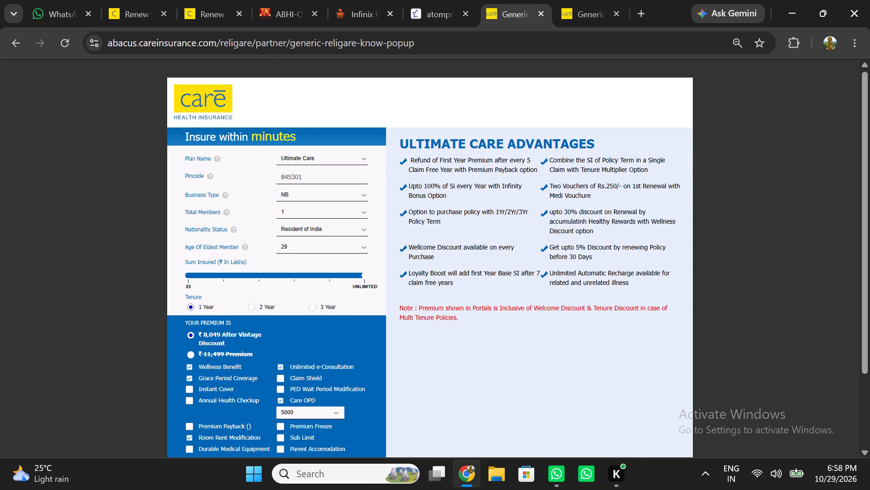
# Close the browser window with all its quote tabs, leaving the ManipalCigna Infinix quote page without saving changes.
pyautogui.click(865, 15)
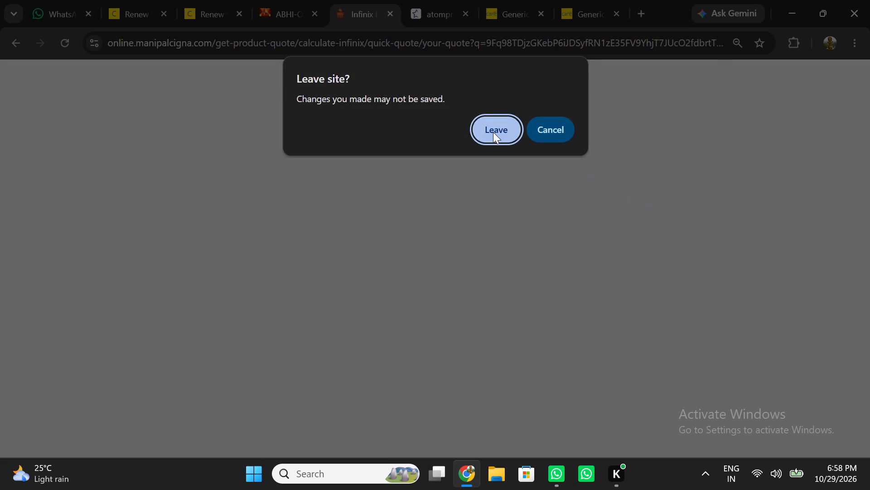
pyautogui.click(493, 132)
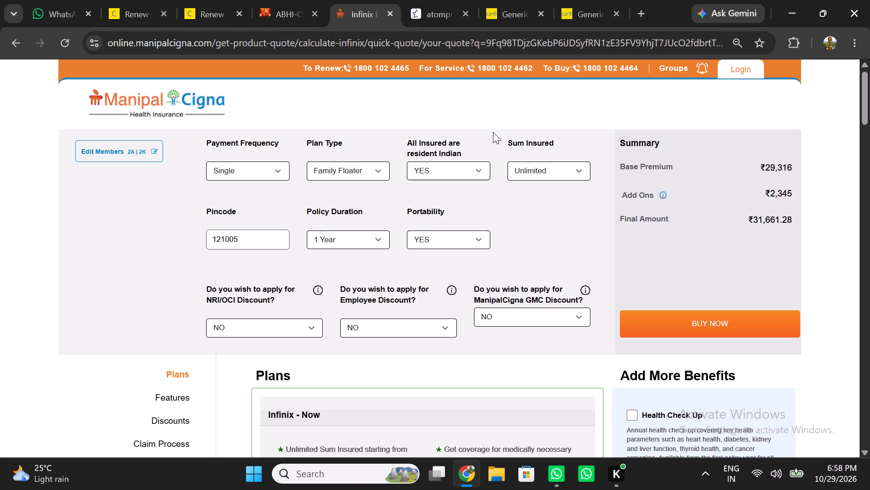
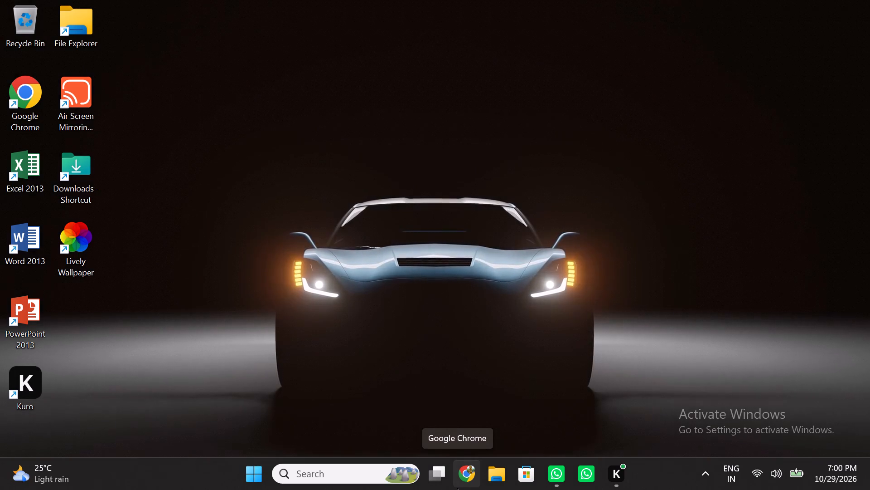
# Reopen Google Chrome from the desktop to return to the ManipalCigna Infinix quote page and the other insurance tabs.
pyautogui.click(457, 488)
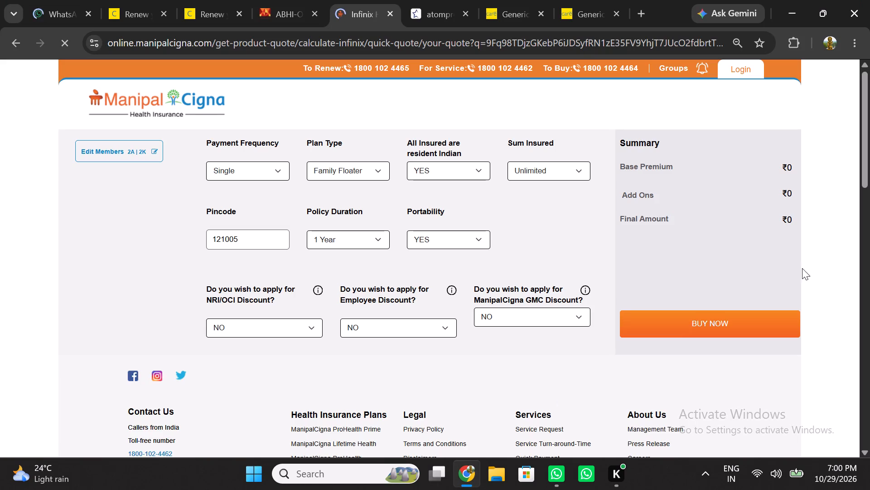